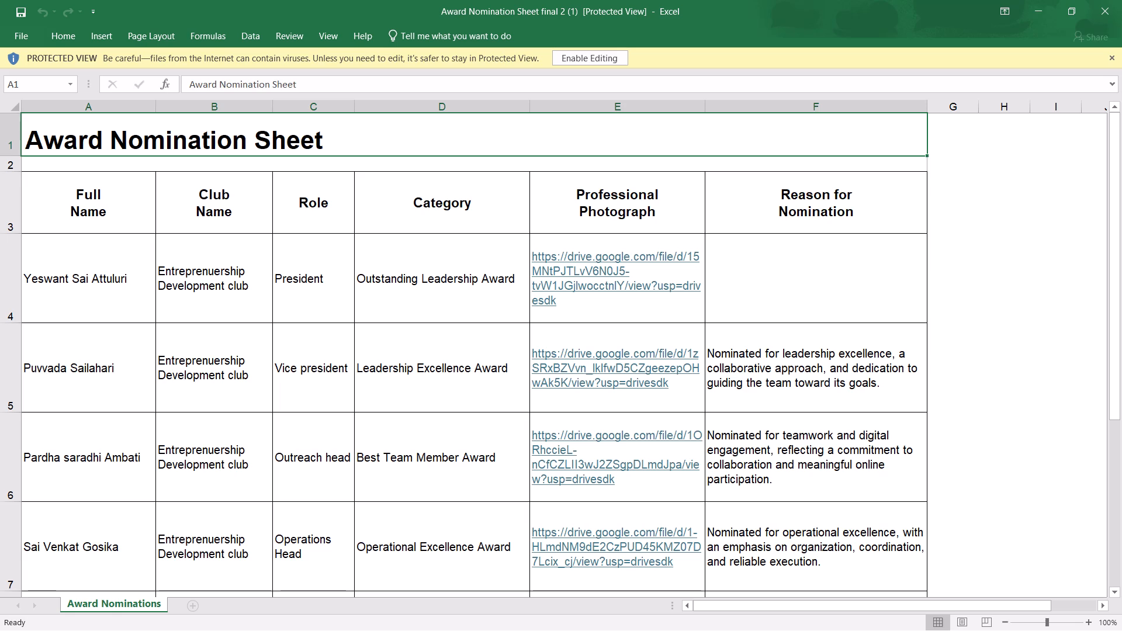
Look through the award nomination table and enable editing for the protected workbook.
{"action": "scroll", "coordinate": [420, 379], "scroll_direction": "up", "scroll_amount": 1}
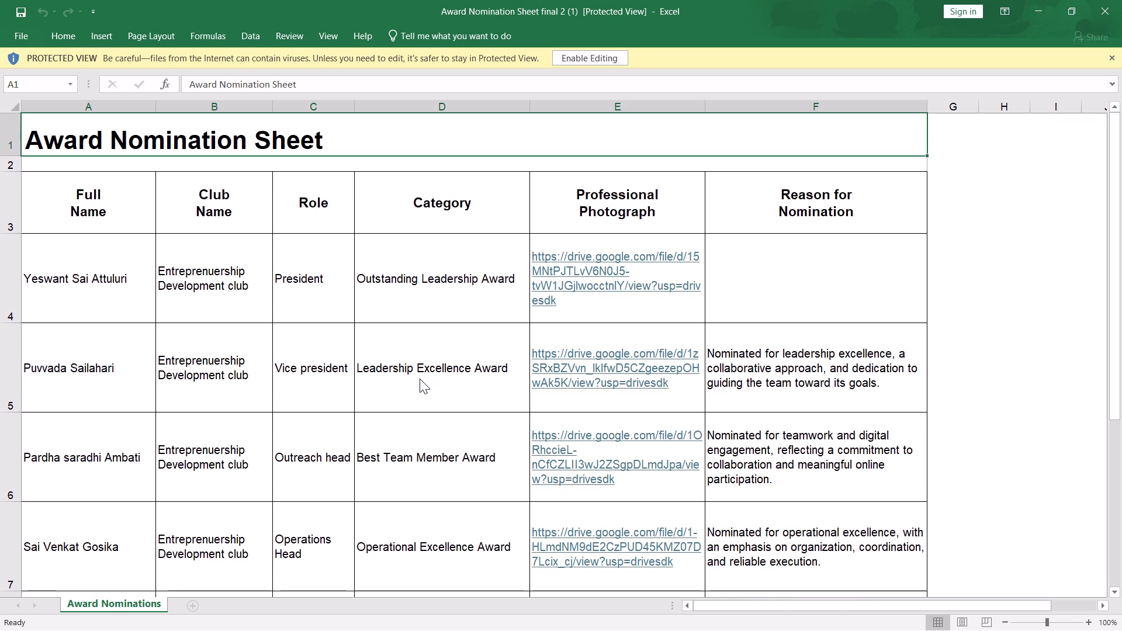
{"action": "scroll", "coordinate": [420, 379], "scroll_direction": "down", "scroll_amount": 11}
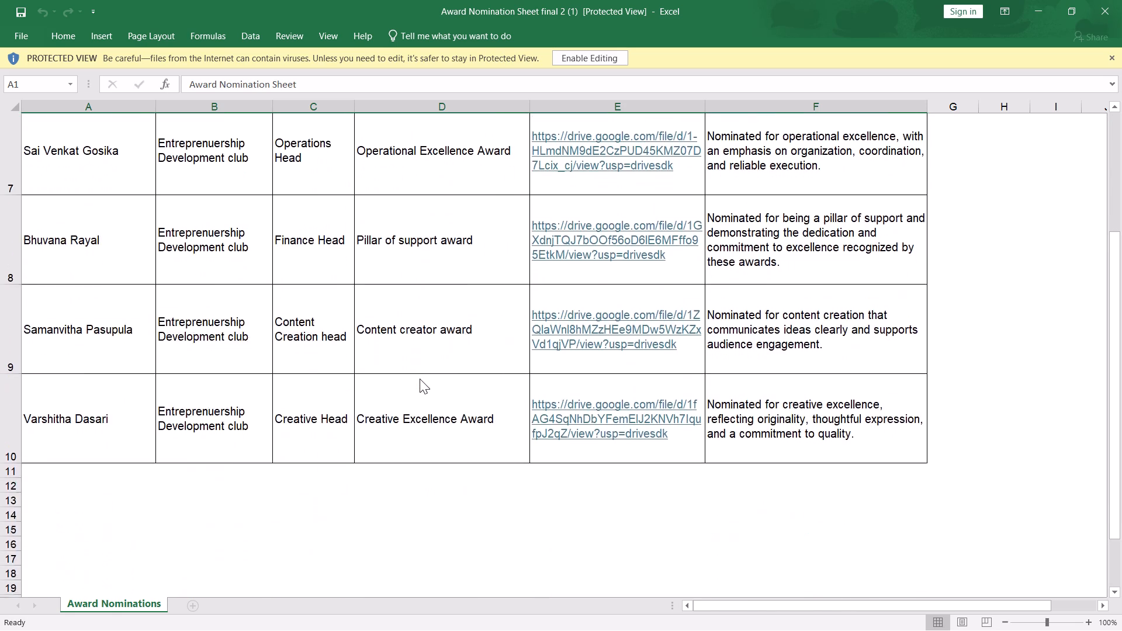
{"action": "scroll", "coordinate": [420, 379], "scroll_direction": "down", "scroll_amount": 3}
{"action": "scroll", "coordinate": [420, 379], "scroll_direction": "up", "scroll_amount": 9}
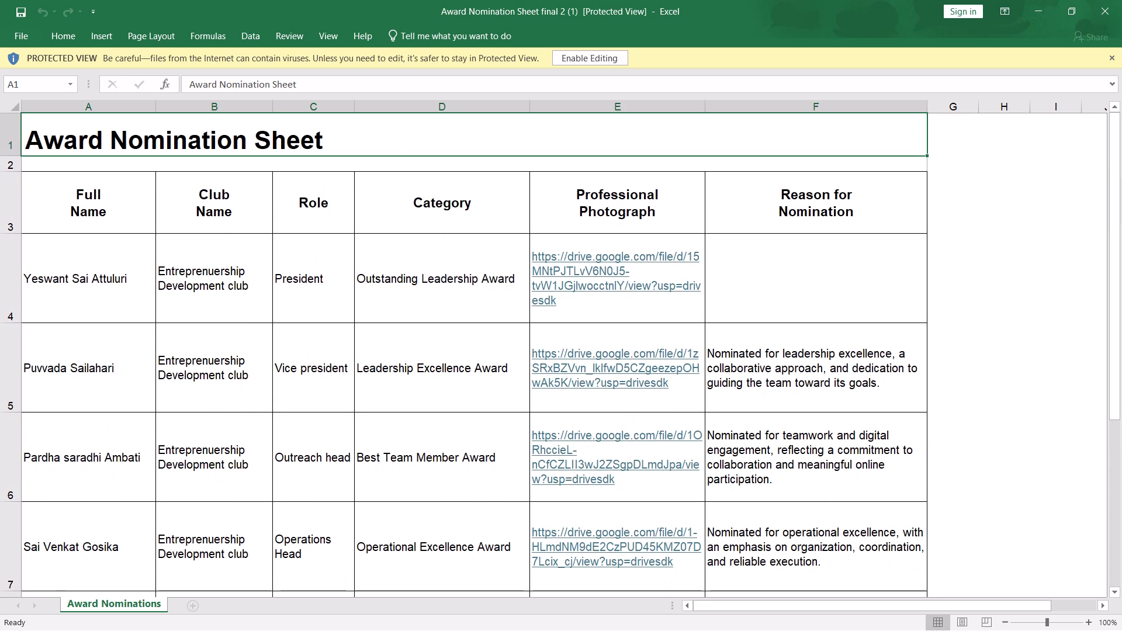
{"action": "left_click", "coordinate": [233, 285]}
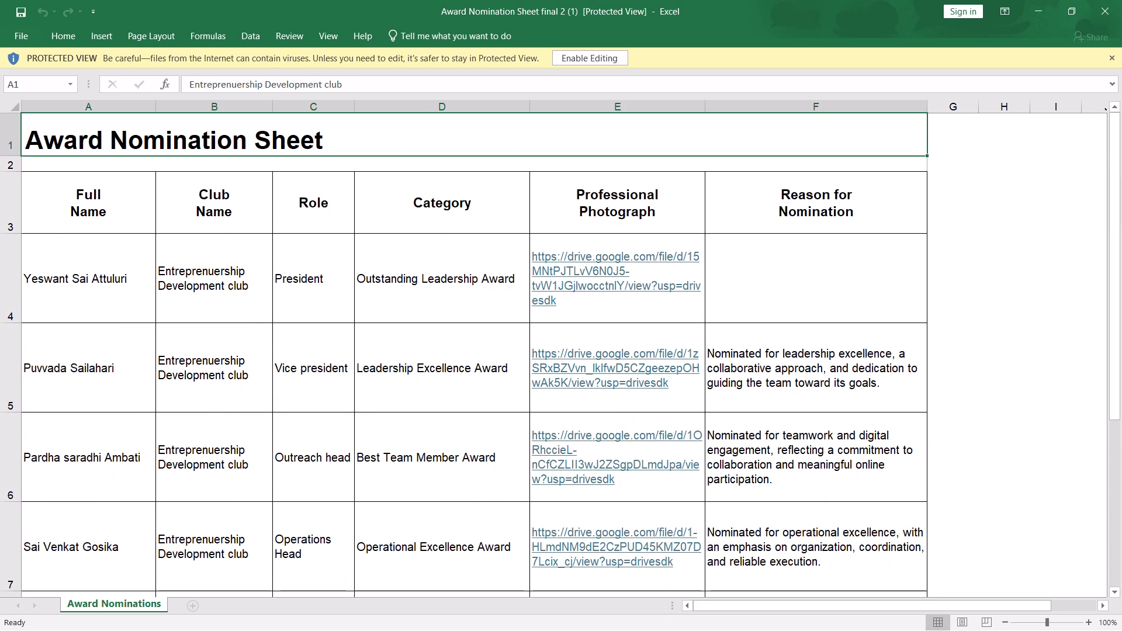
{"action": "key", "text": "BackSpace"}
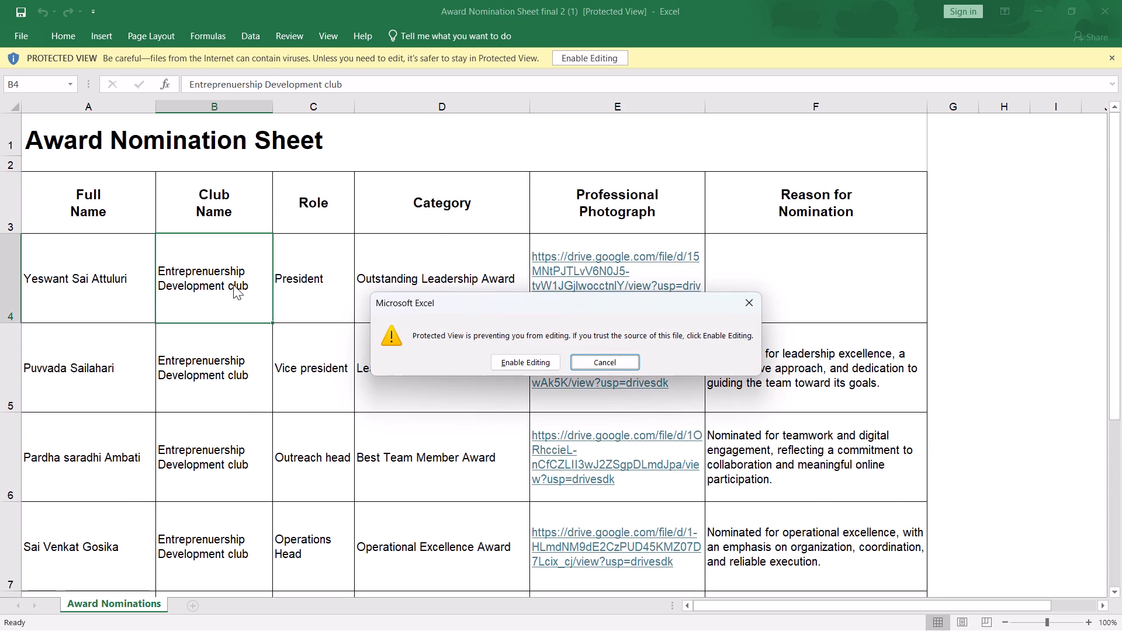
{"action": "left_click", "coordinate": [520, 362]}
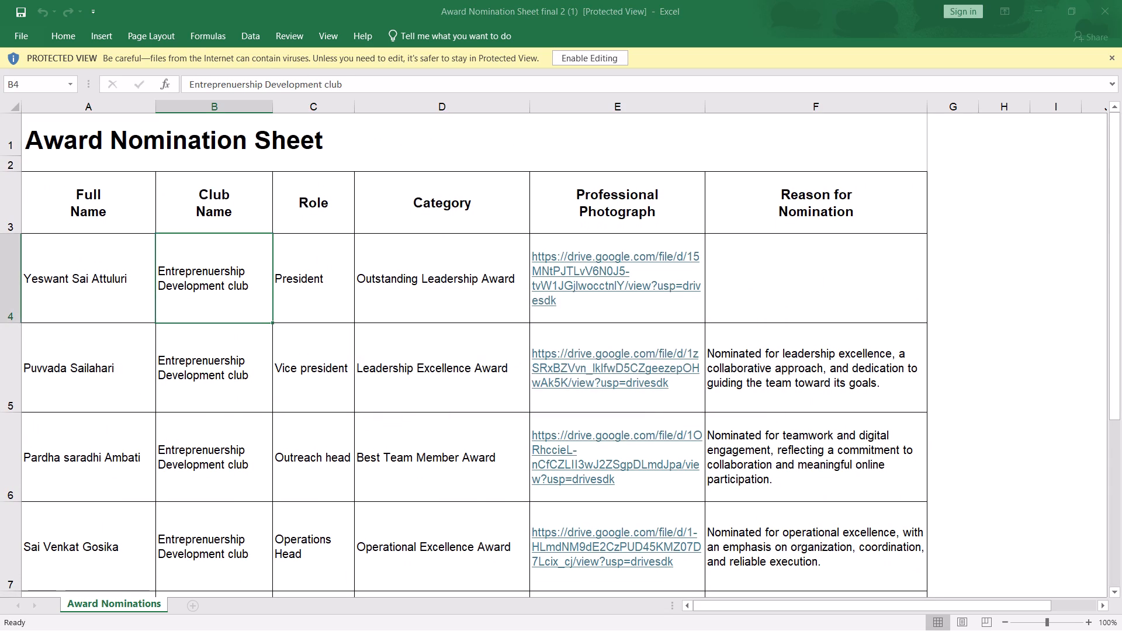
Replace the club name in the President's row (B4) with "Sports club".
{"action": "left_click", "coordinate": [228, 322]}
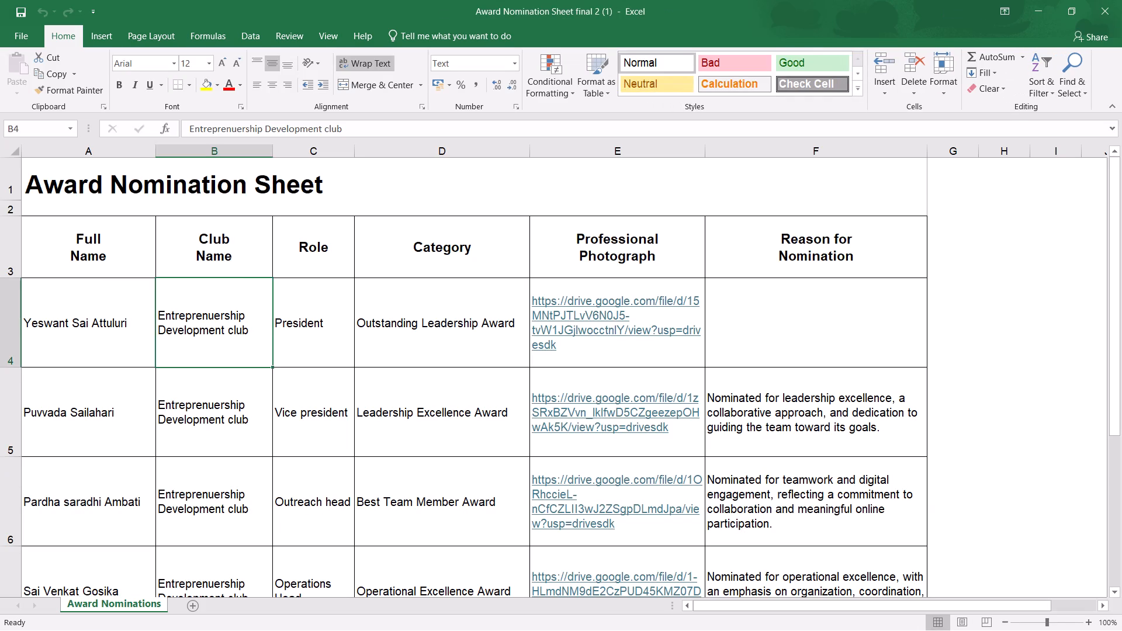
{"action": "key", "text": "BackSpace"}
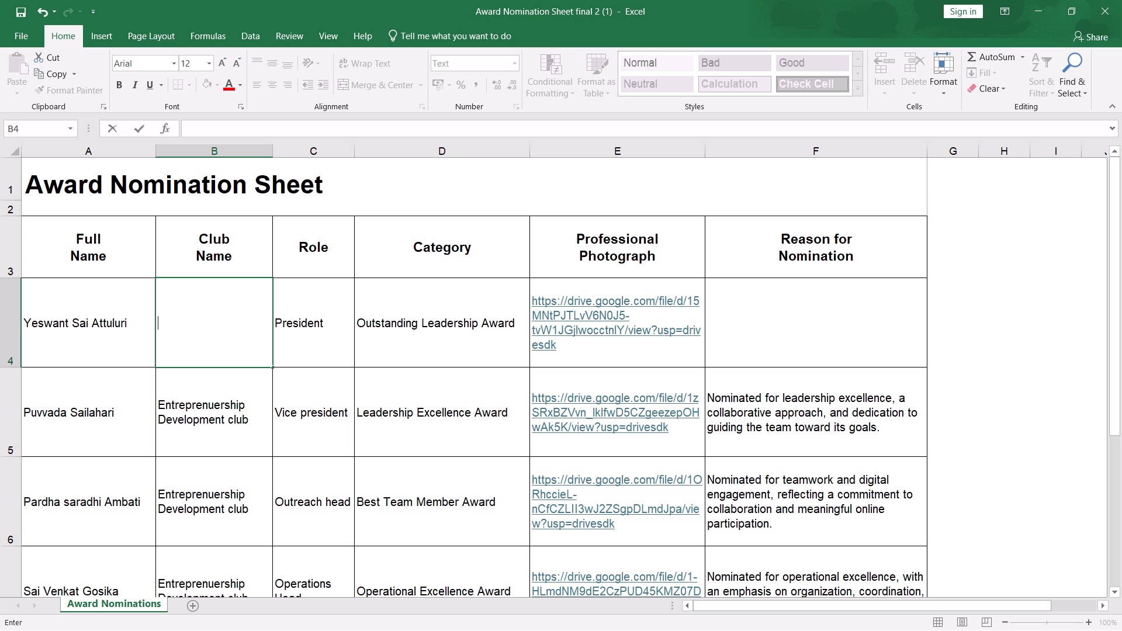
{"action": "type", "text": "Sports"}
{"action": "key", "text": "space"}
{"action": "type", "text": "club"}
{"action": "key", "text": "space"}
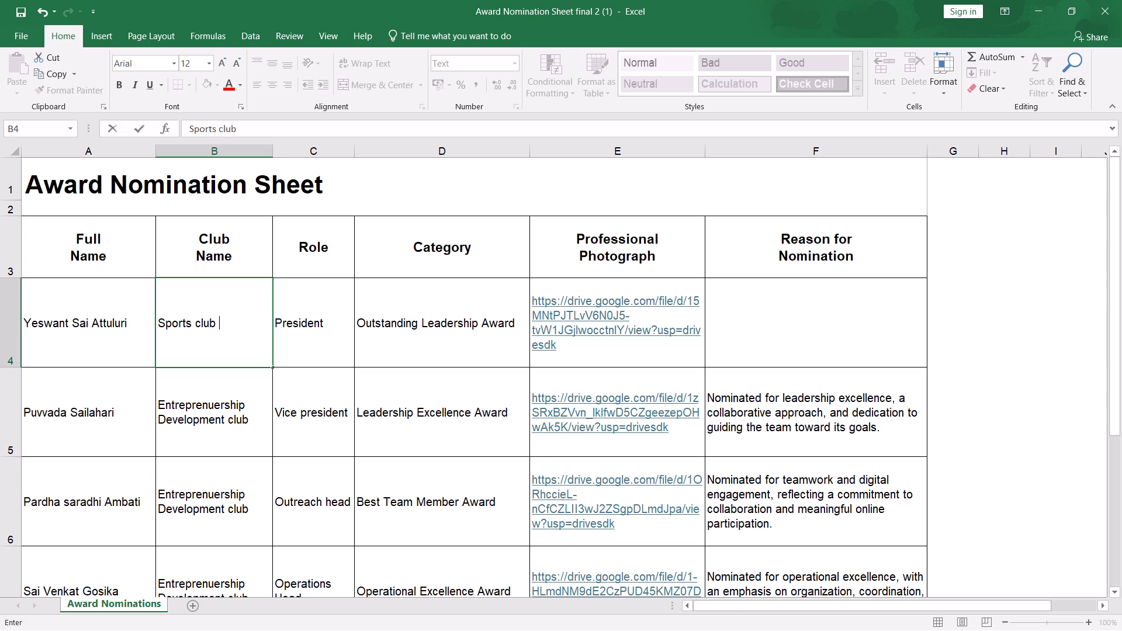
Copy the "Sports club" text from B4 and replace the Vice president's club name (B5) with it.
{"action": "left_click", "coordinate": [228, 322]}
{"action": "key", "text": "ctrl+a"}
{"action": "key", "text": "ctrl+c"}
{"action": "left_click", "coordinate": [248, 420]}
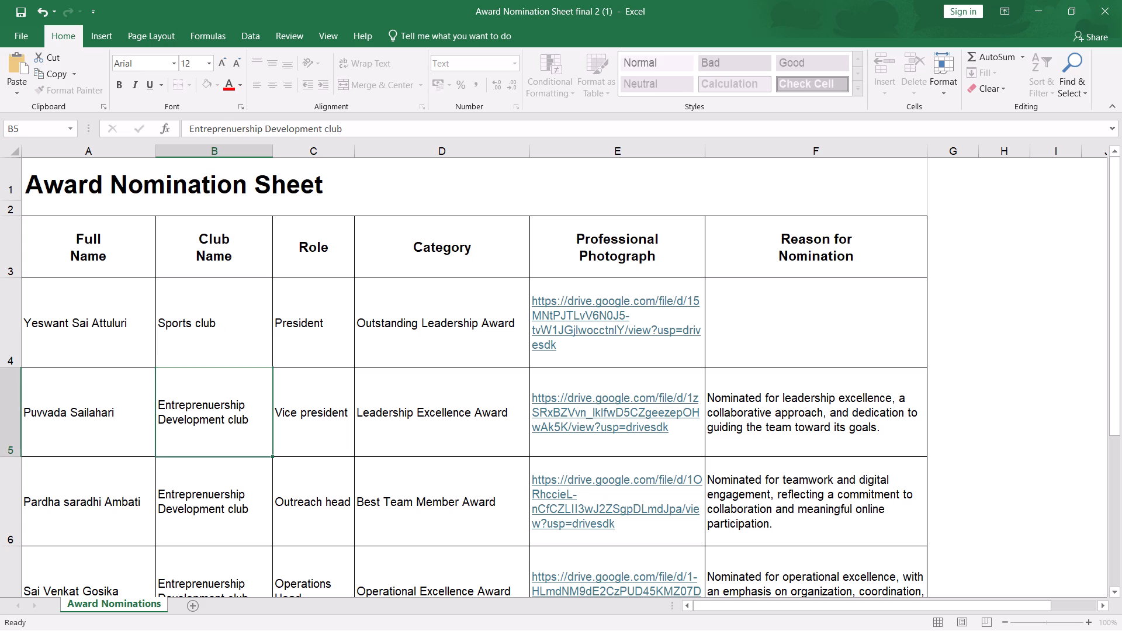
{"action": "key", "text": "BackSpace"}
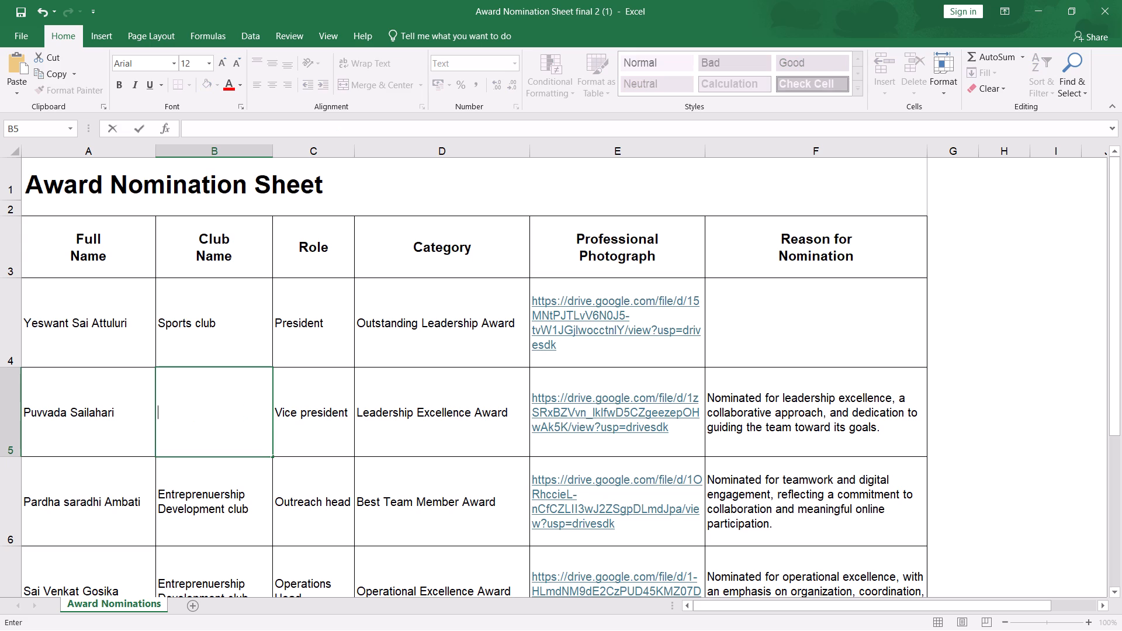
{"action": "key", "text": "ctrl+v"}
Replace the Outreach head's club name (B6) with the copied text "Sports club".
{"action": "scroll", "coordinate": [248, 420], "scroll_direction": "down", "scroll_amount": 1}
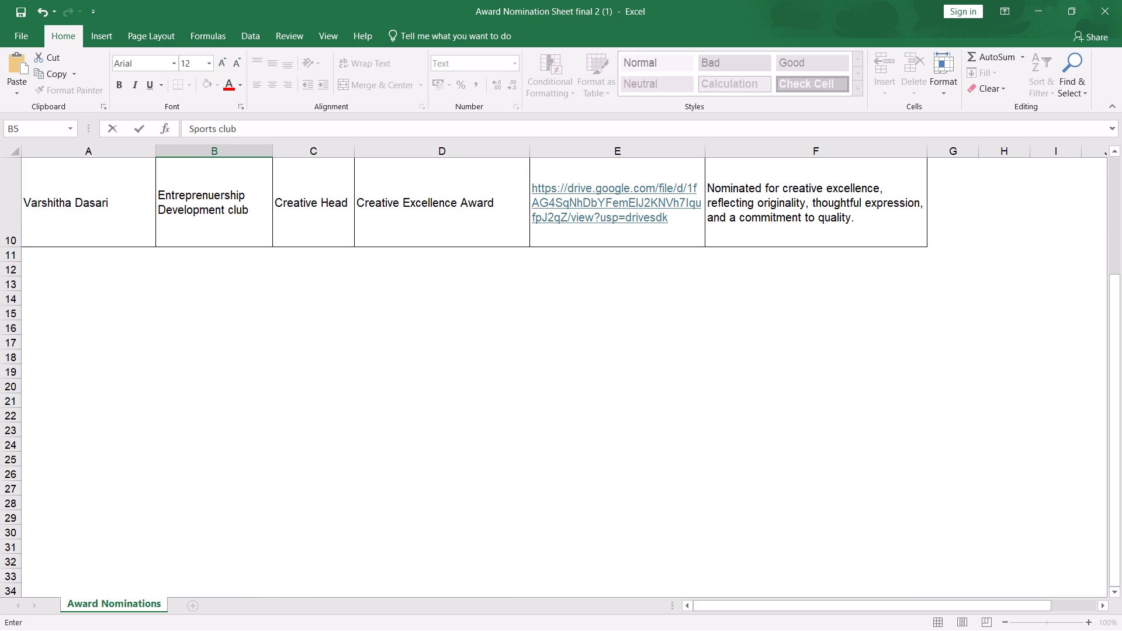
{"action": "scroll", "coordinate": [210, 321], "scroll_direction": "up", "scroll_amount": 6}
{"action": "scroll", "coordinate": [210, 321], "scroll_direction": "down", "scroll_amount": 1}
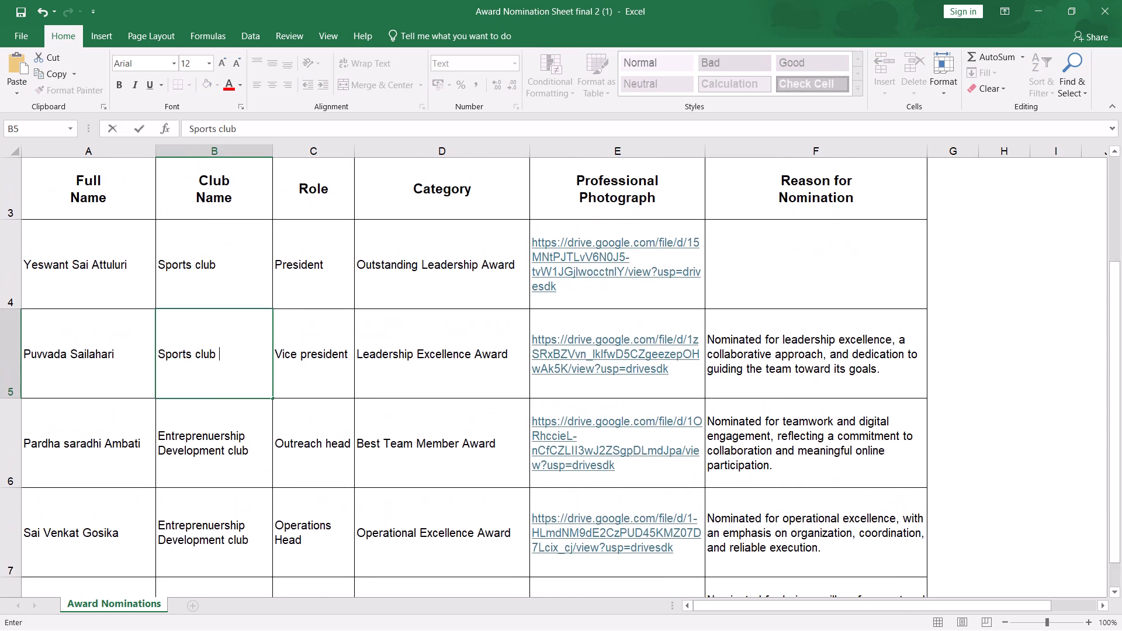
{"action": "left_click", "coordinate": [201, 333]}
{"action": "left_click", "coordinate": [232, 460]}
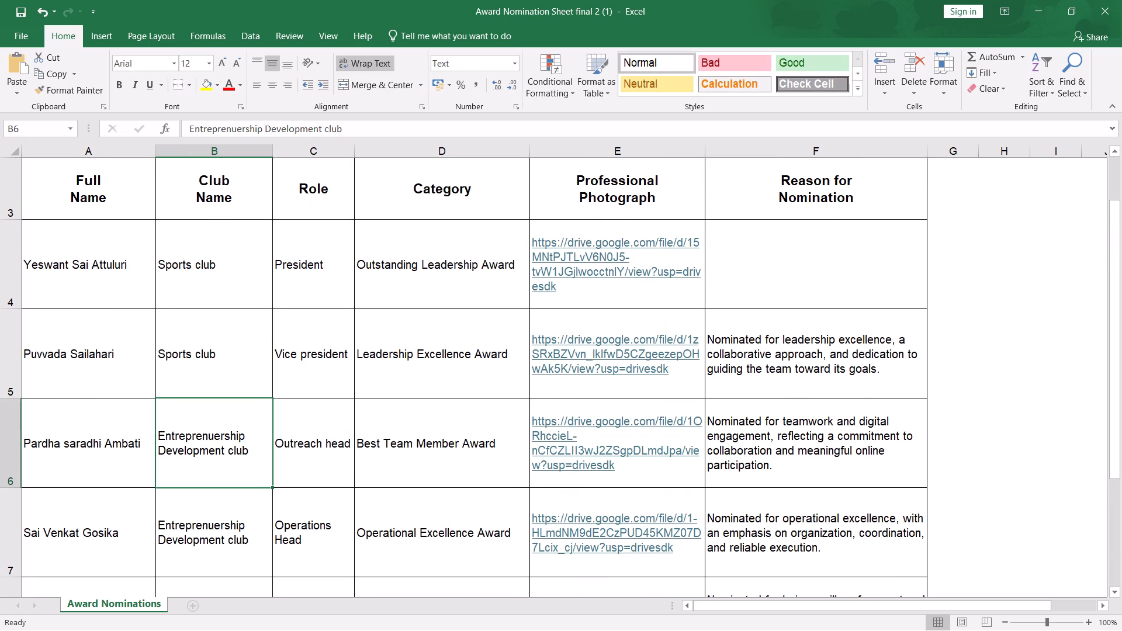
{"action": "key", "text": "BackSpace"}
{"action": "key", "text": "ctrl+v"}
Replace the Operations Head's club name (B7) with the copied text "Sports club".
{"action": "scroll", "coordinate": [232, 460], "scroll_direction": "down", "scroll_amount": 1}
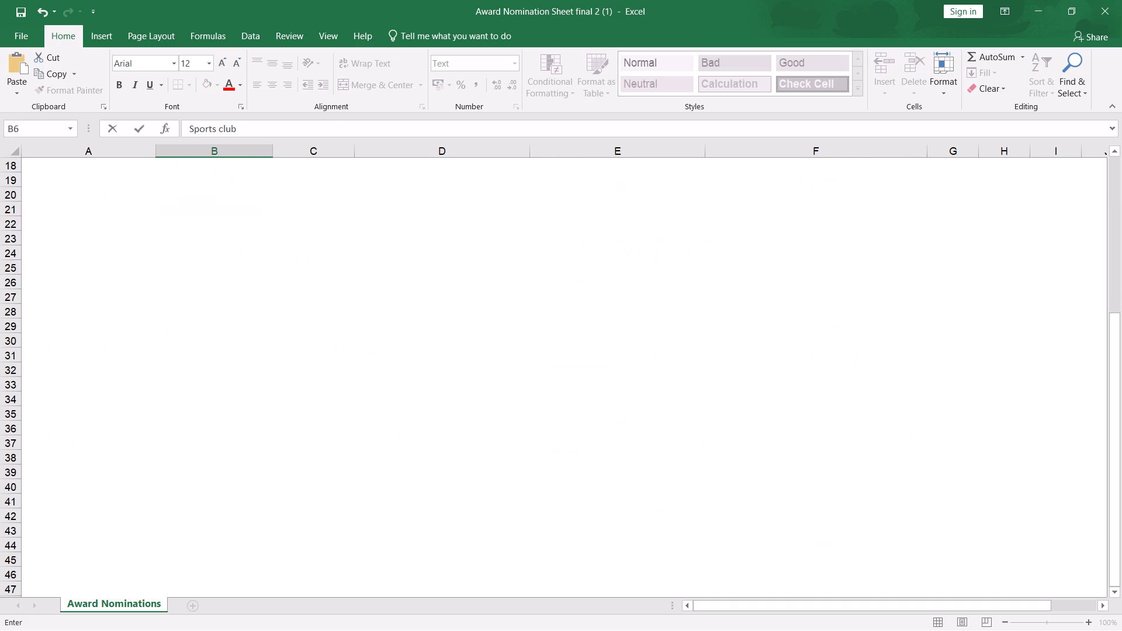
{"action": "scroll", "coordinate": [213, 411], "scroll_direction": "up", "scroll_amount": 10}
{"action": "scroll", "coordinate": [213, 411], "scroll_direction": "down", "scroll_amount": 1}
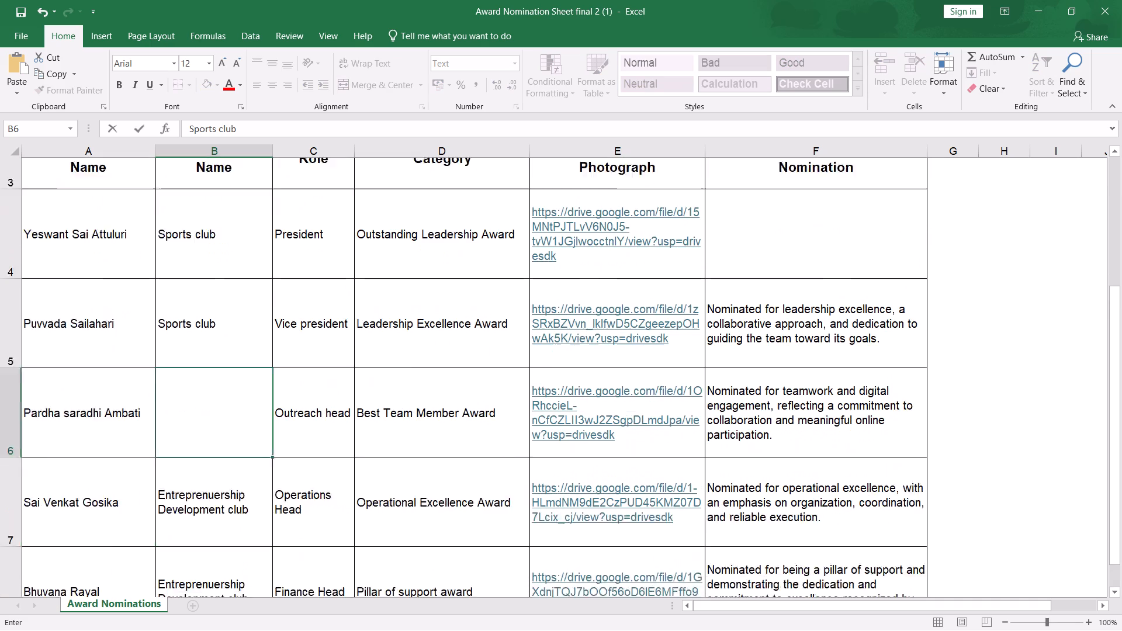
{"action": "scroll", "coordinate": [213, 411], "scroll_direction": "down", "scroll_amount": 1}
{"action": "left_click", "coordinate": [224, 491]}
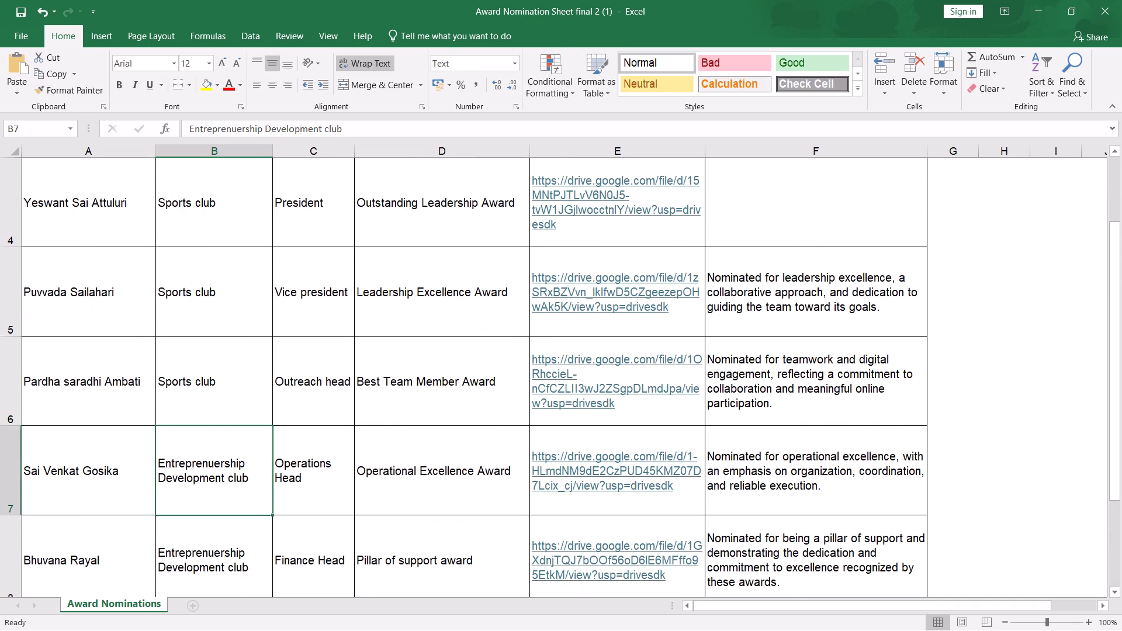
{"action": "key", "text": "BackSpace"}
{"action": "key", "text": "ctrl+v"}
Replace the Finance Head's club name (B8) with the copied text "Sports club".
{"action": "scroll", "coordinate": [224, 491], "scroll_direction": "down", "scroll_amount": 1}
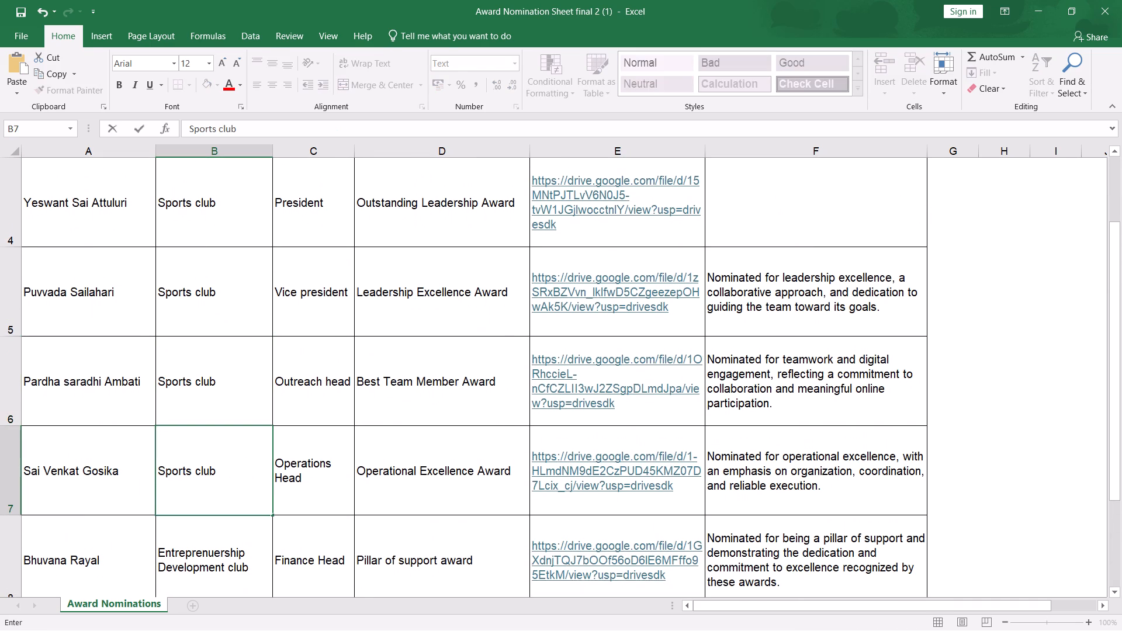
{"action": "scroll", "coordinate": [224, 491], "scroll_direction": "down", "scroll_amount": 1}
{"action": "scroll", "coordinate": [224, 491], "scroll_direction": "up", "scroll_amount": 3}
{"action": "scroll", "coordinate": [211, 304], "scroll_direction": "up", "scroll_amount": 2}
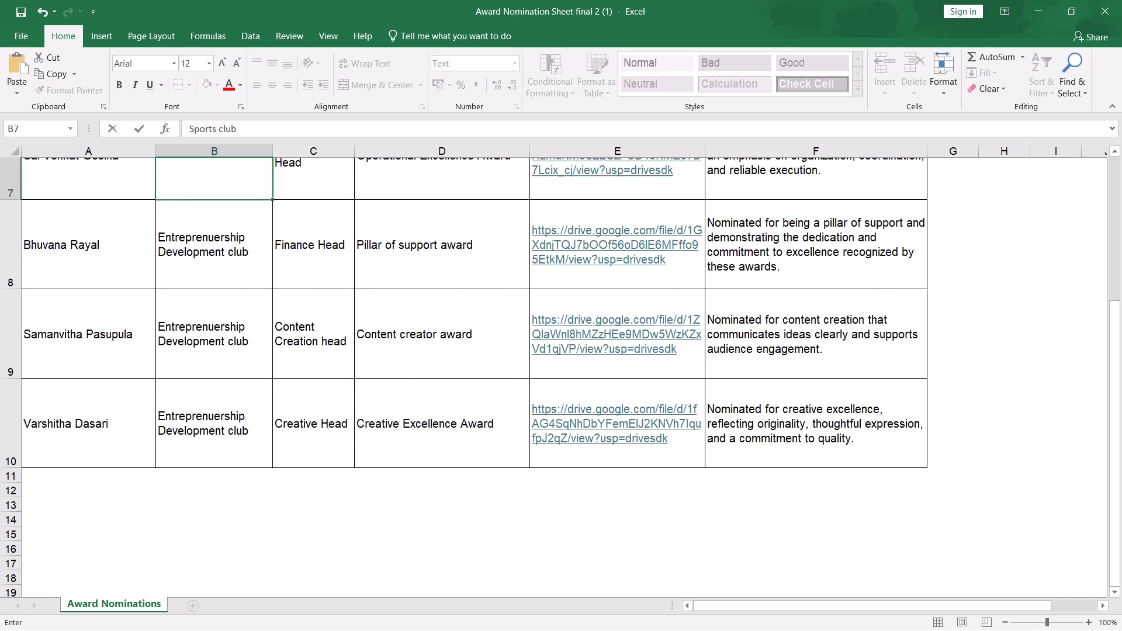
{"action": "scroll", "coordinate": [211, 304], "scroll_direction": "up", "scroll_amount": 3}
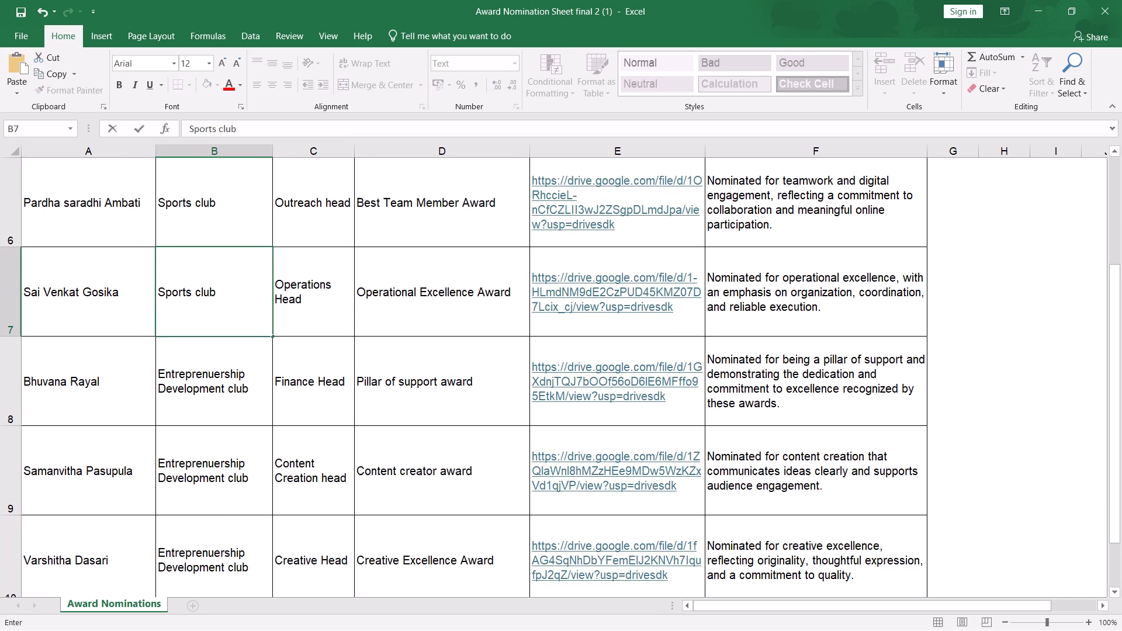
{"action": "left_click", "coordinate": [212, 376]}
{"action": "key", "text": "BackSpace"}
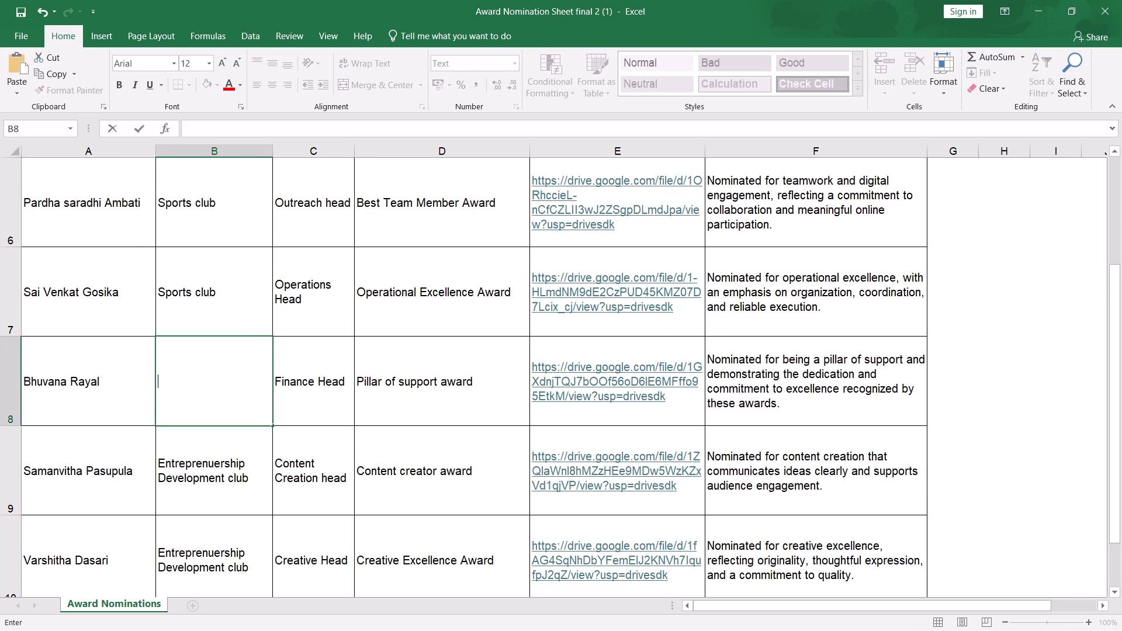
{"action": "key", "text": "ctrl+v"}
Replace the club names of the Content Creation head (B9) and Creative Head (B10) with the copied text "Sports club".
{"action": "left_click", "coordinate": [236, 488]}
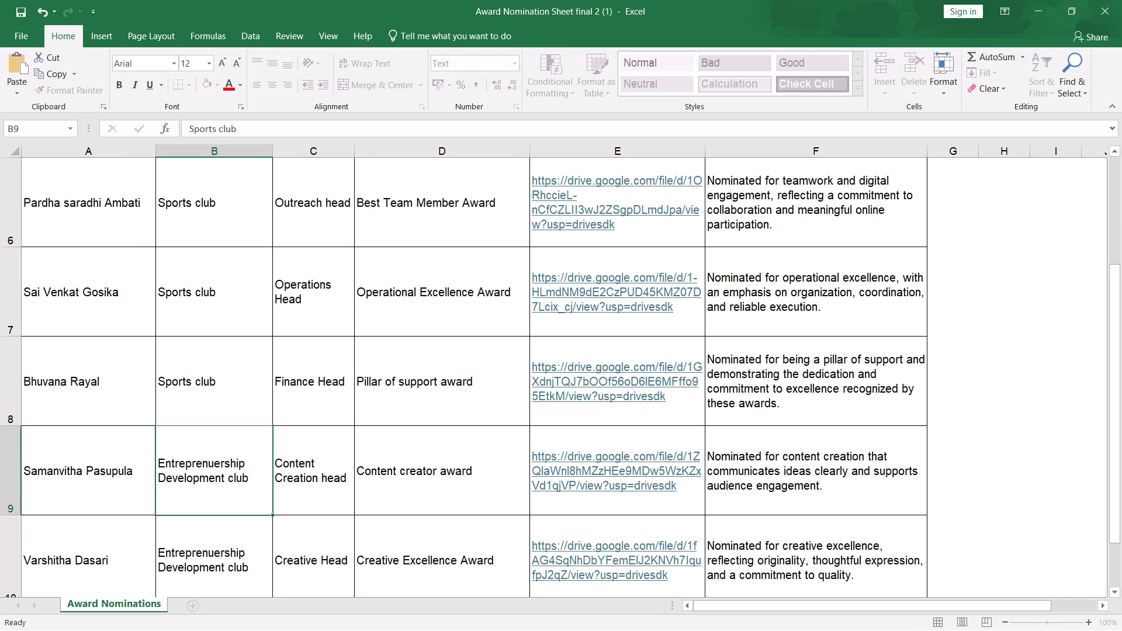
{"action": "key", "text": "BackSpace"}
{"action": "key", "text": "ctrl+v"}
{"action": "left_click_drag", "start_coordinate": [236, 488], "coordinate": [220, 552]}
{"action": "left_click", "coordinate": [220, 552]}
{"action": "key", "text": "BackSpace"}
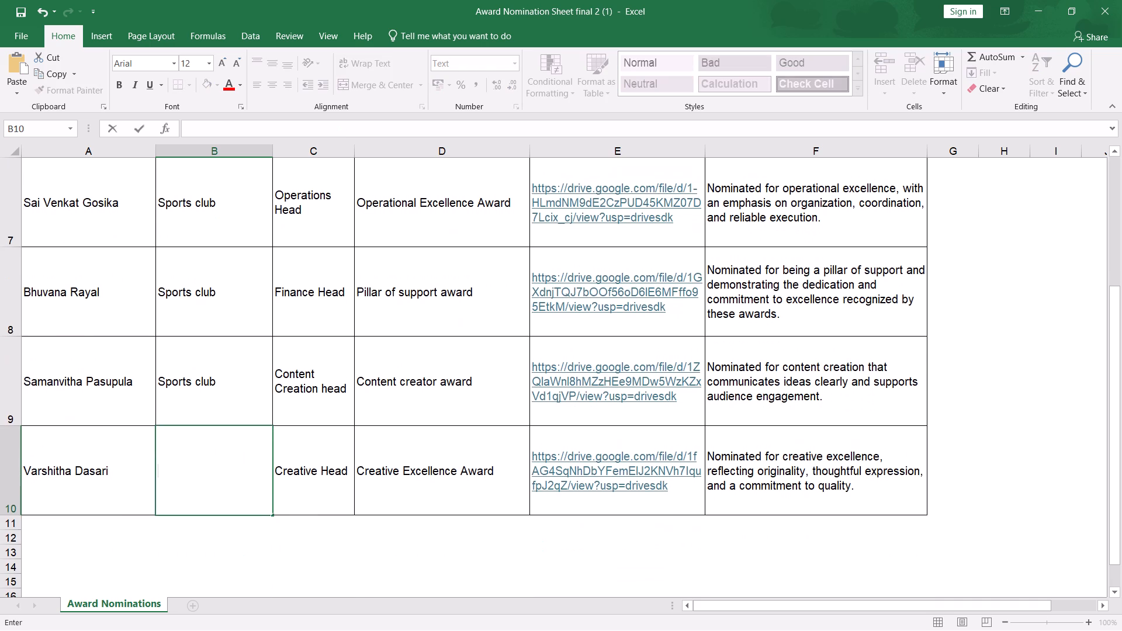
{"action": "key", "text": "ctrl+v"}
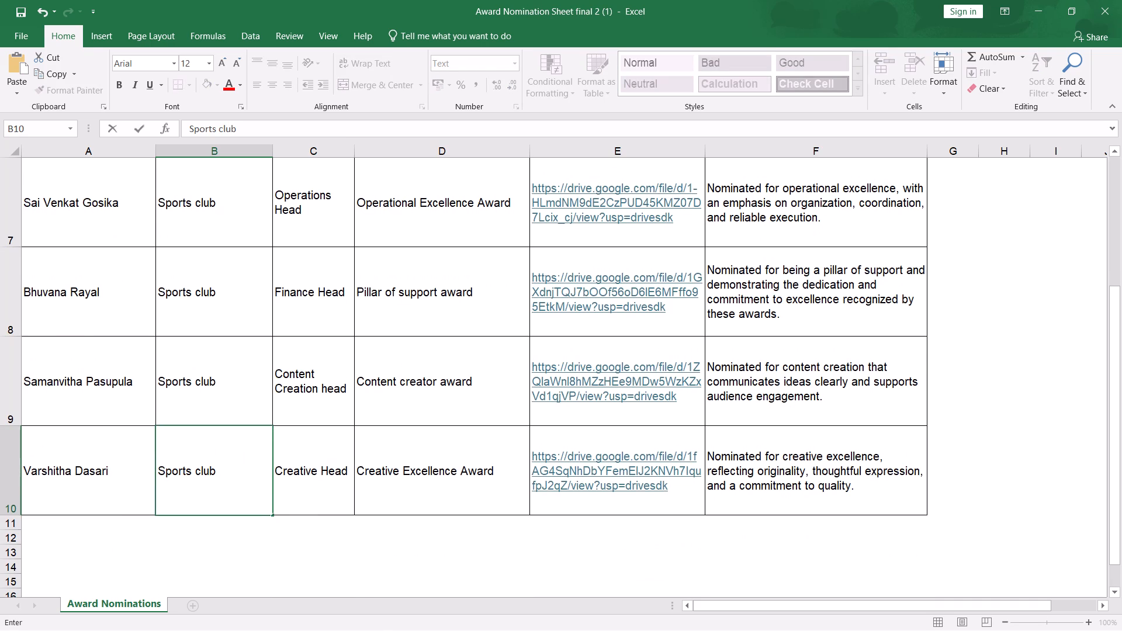
Save the award nomination workbook.
{"action": "key", "text": "ctrl+s"}
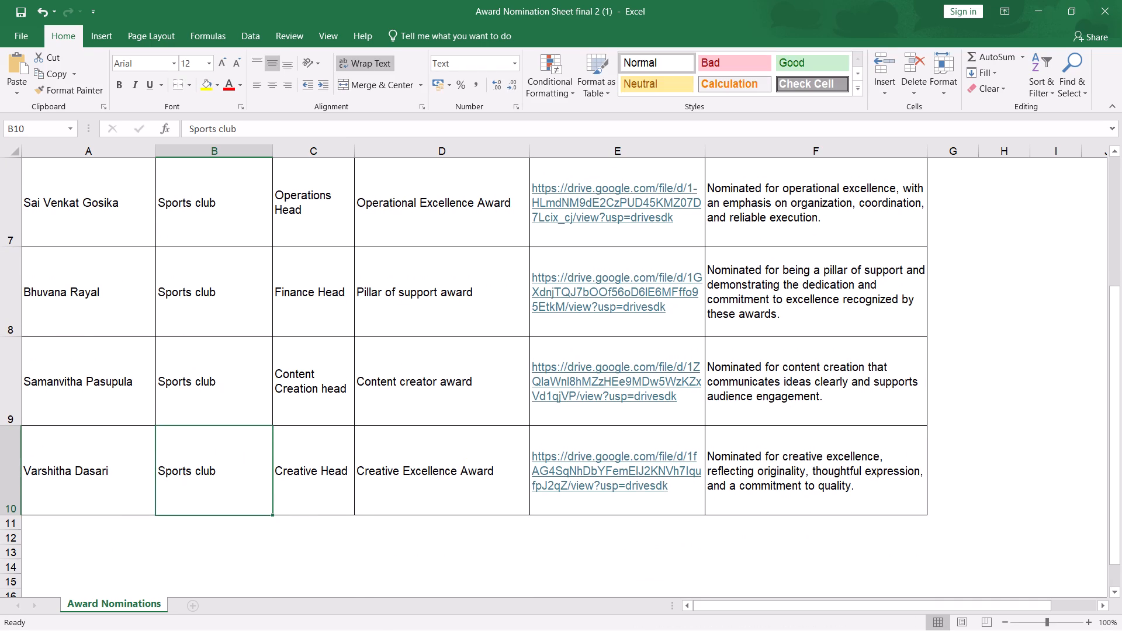
Review the Club Name entries and the other columns throughout the nomination table.
{"action": "scroll", "coordinate": [371, 540], "scroll_direction": "up", "scroll_amount": 2}
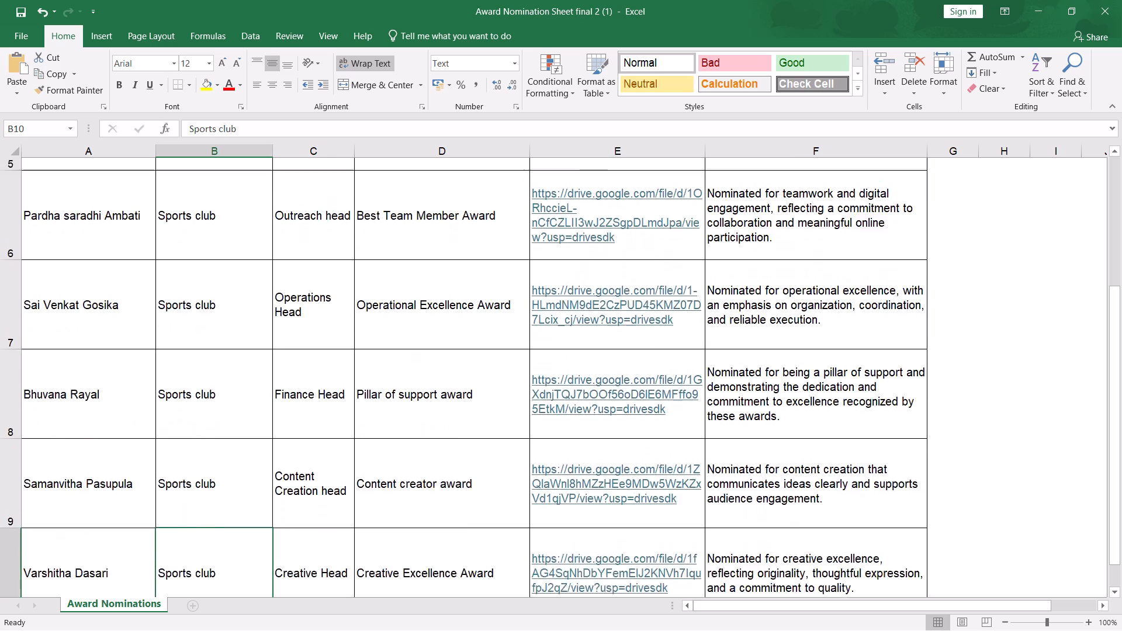
{"action": "scroll", "coordinate": [371, 540], "scroll_direction": "up", "scroll_amount": 5}
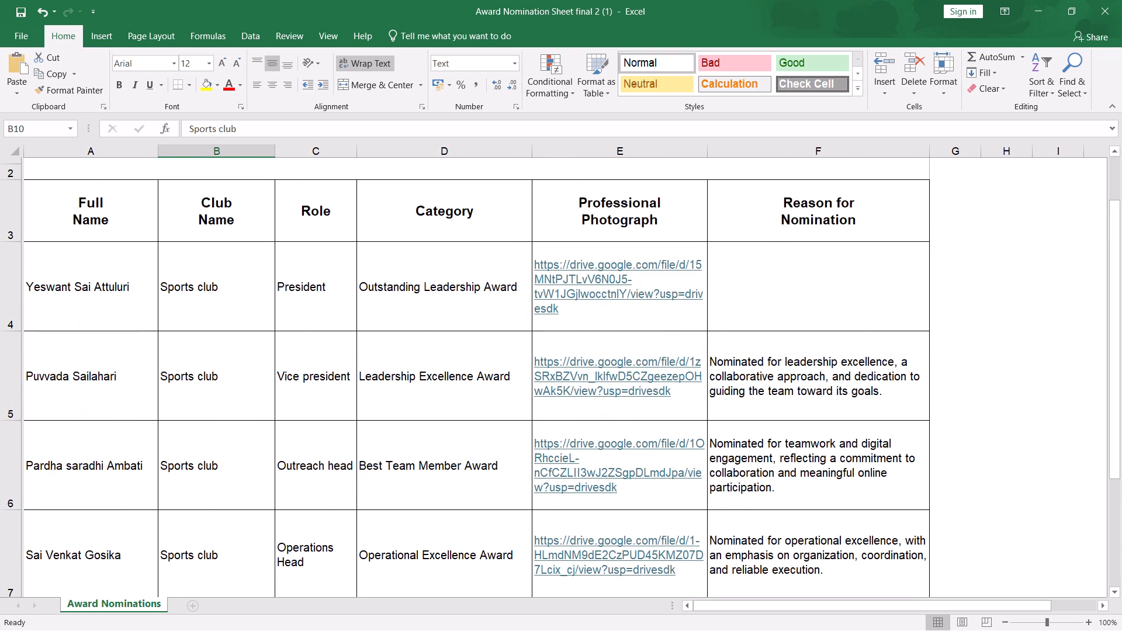
{"action": "scroll", "coordinate": [371, 540], "scroll_direction": "up", "scroll_amount": 1}
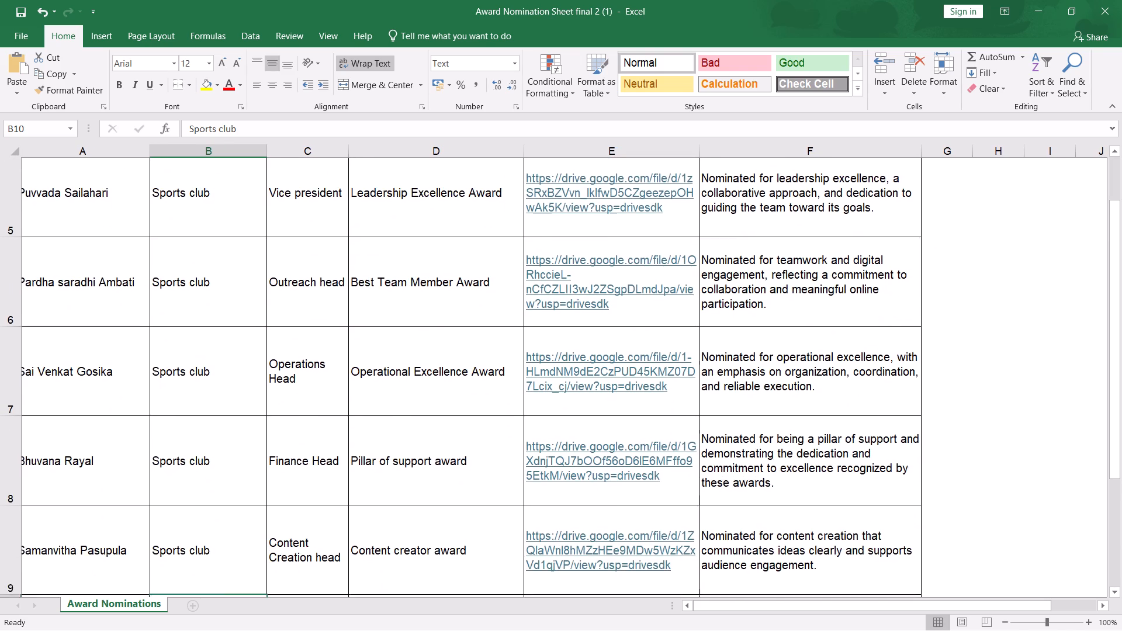
{"action": "scroll", "coordinate": [371, 542], "scroll_direction": "right", "scroll_amount": 1}
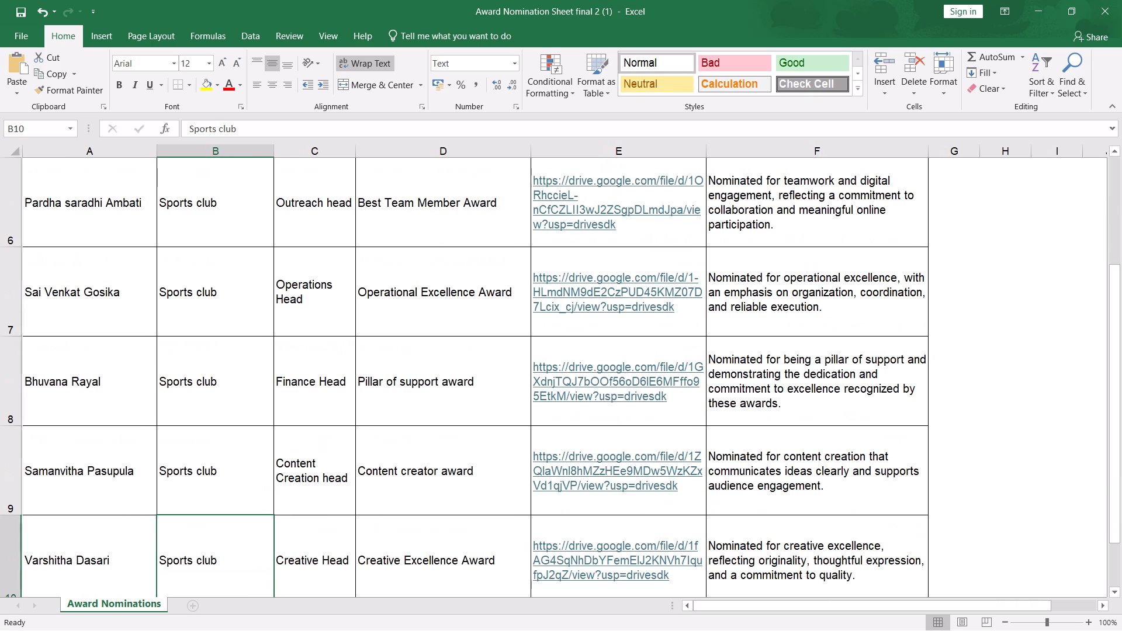
{"action": "scroll", "coordinate": [371, 542], "scroll_direction": "right", "scroll_amount": 1}
{"action": "scroll", "coordinate": [368, 542], "scroll_direction": "down", "scroll_amount": 2}
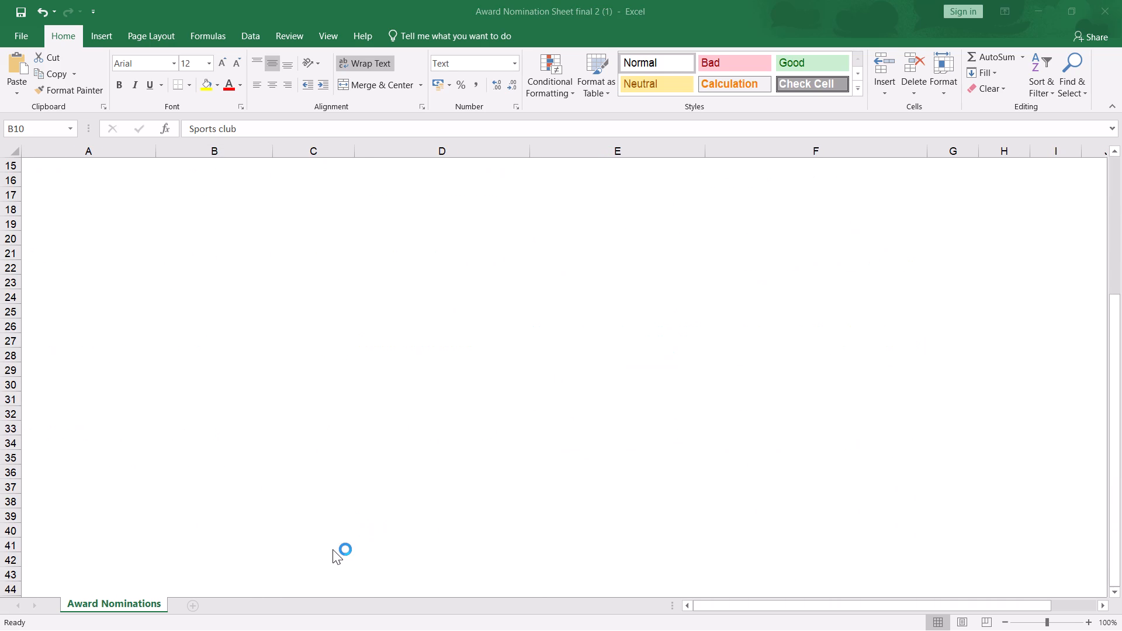
{"action": "scroll", "coordinate": [333, 549], "scroll_direction": "up", "scroll_amount": 4}
{"action": "scroll", "coordinate": [333, 549], "scroll_direction": "down", "scroll_amount": 1}
{"action": "scroll", "coordinate": [333, 549], "scroll_direction": "up", "scroll_amount": 5}
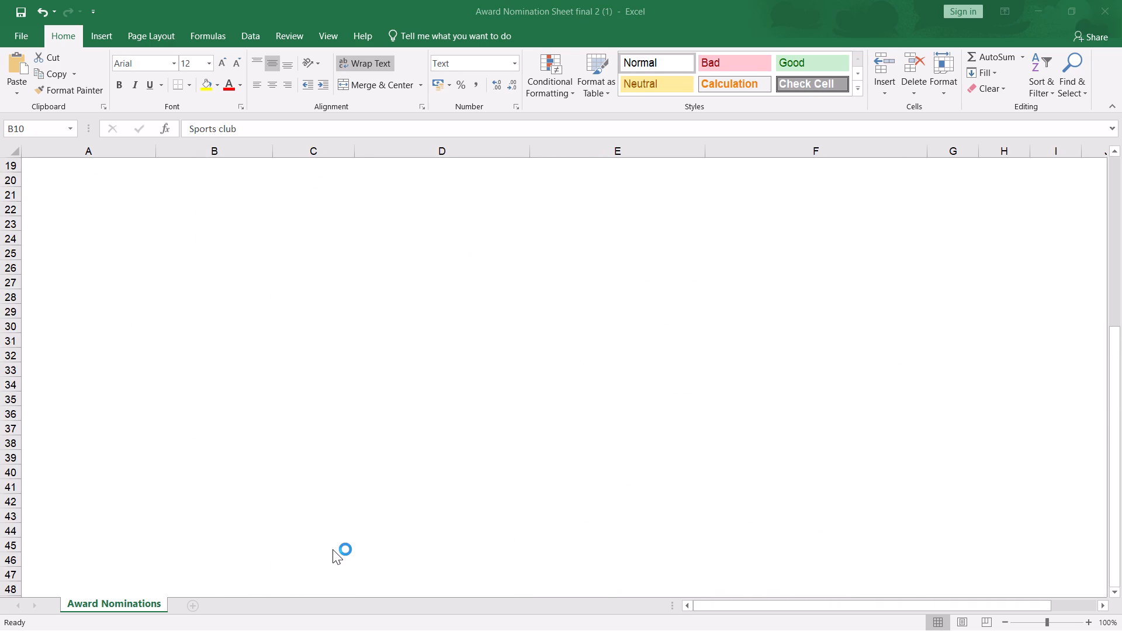
{"action": "scroll", "coordinate": [333, 549], "scroll_direction": "up", "scroll_amount": 8}
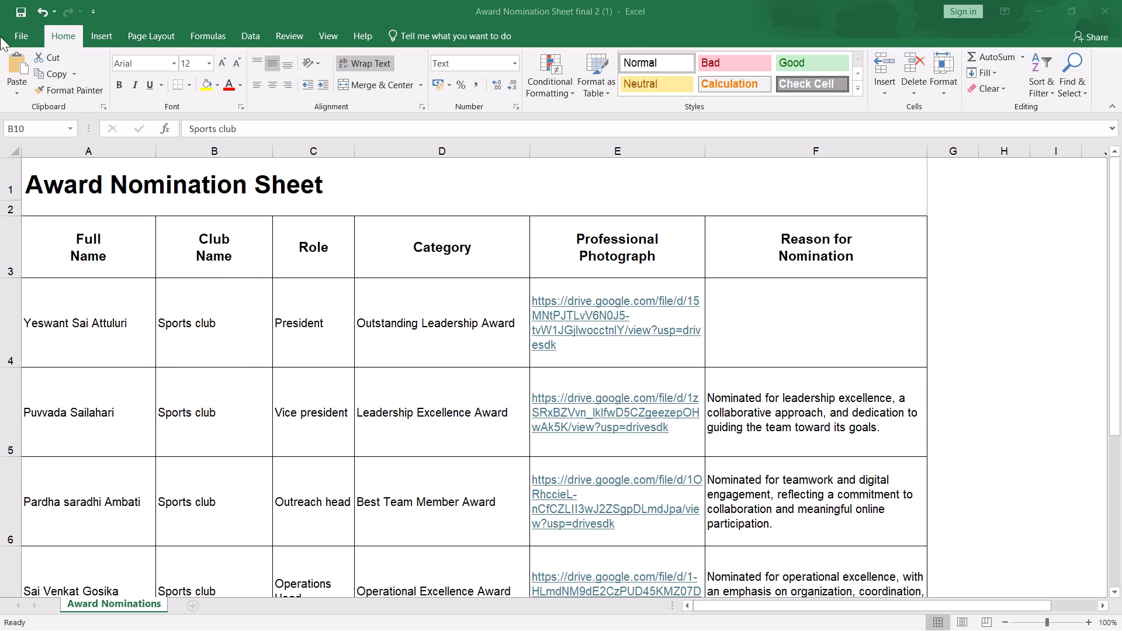
Save the award nomination workbook again.
{"action": "left_click", "coordinate": [17, 6]}
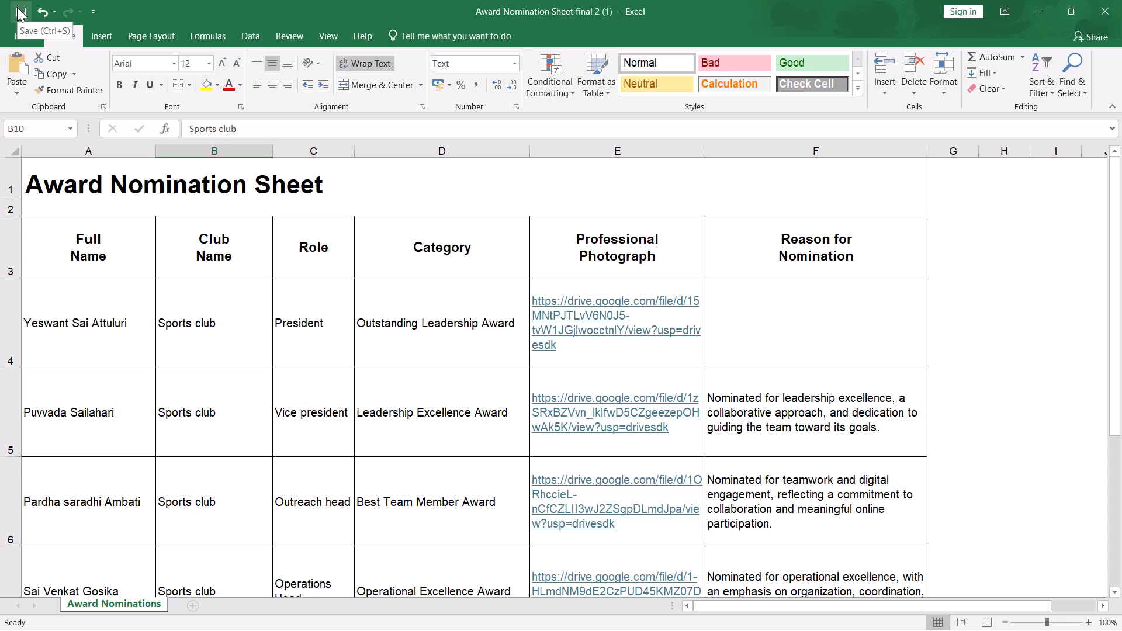
Save the award nomination workbook once more under its current name.
{"action": "key", "text": "ctrl+s"}
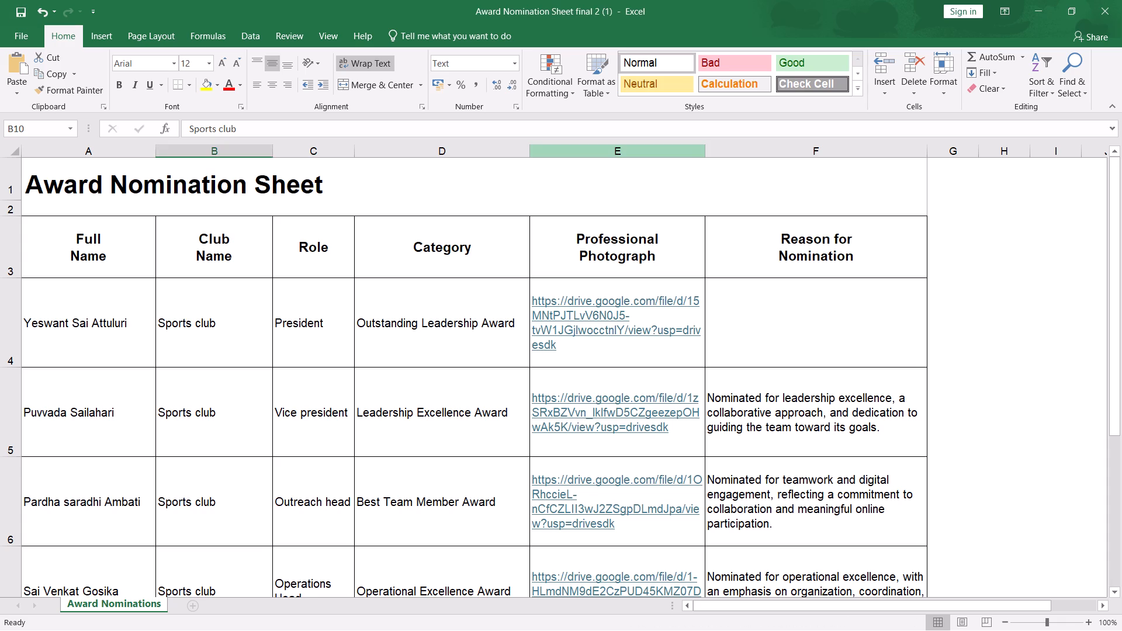
{"action": "key", "text": "ctrl+s"}
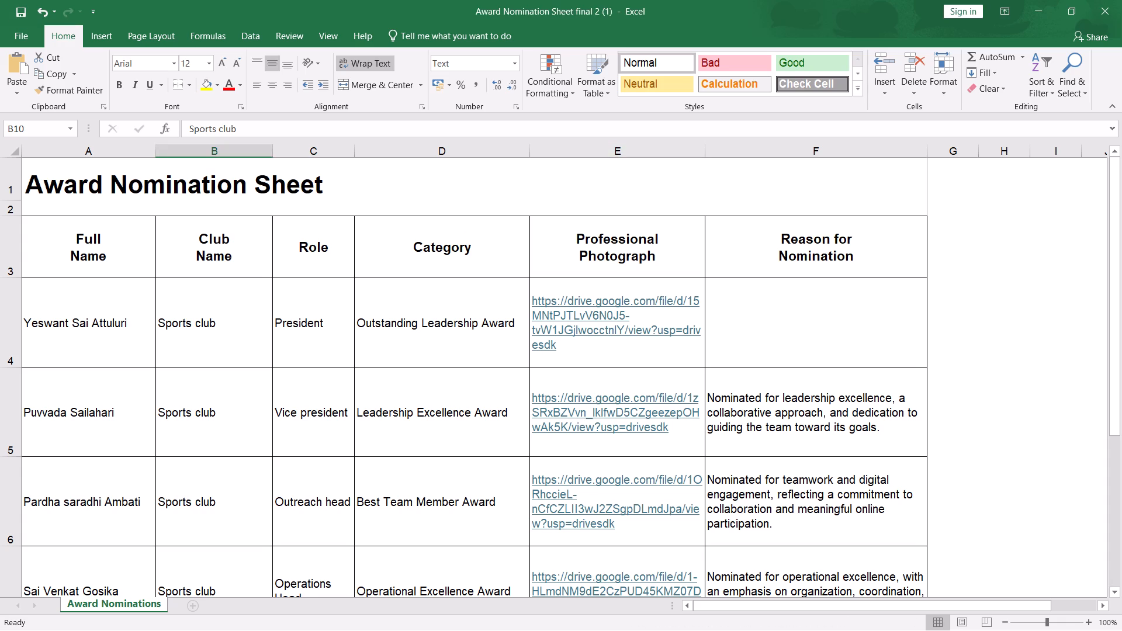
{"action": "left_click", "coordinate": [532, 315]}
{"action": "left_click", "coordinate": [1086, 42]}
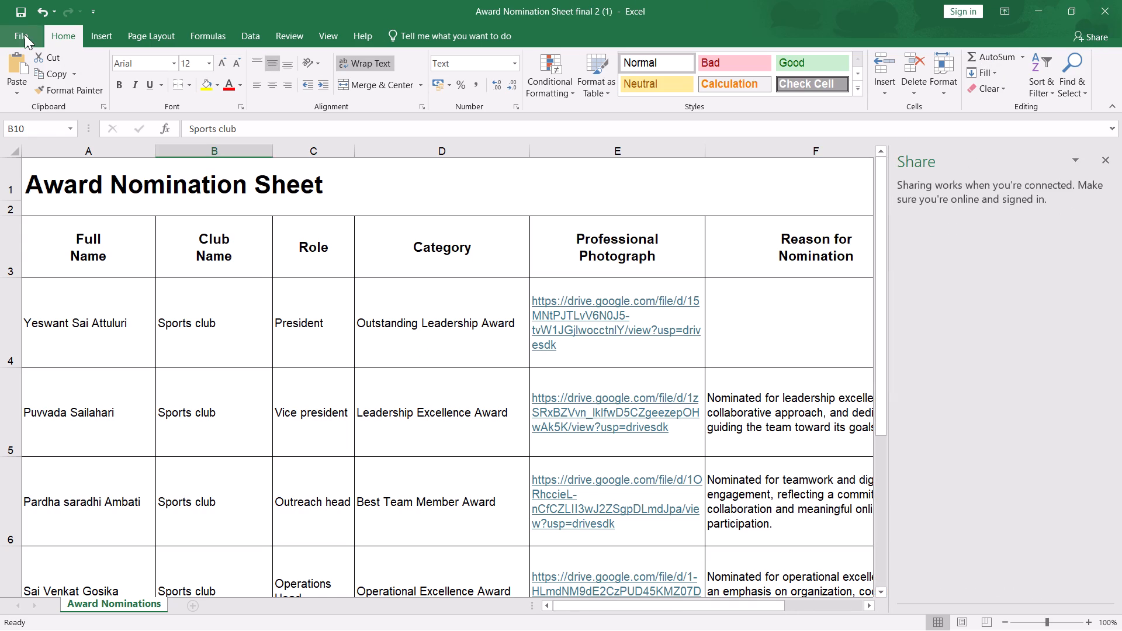
Save a copy of the workbook in the Downloads folder as "Award Nomination Sheet final 2 (2)" in Excel Workbook format.
{"action": "left_click", "coordinate": [25, 34]}
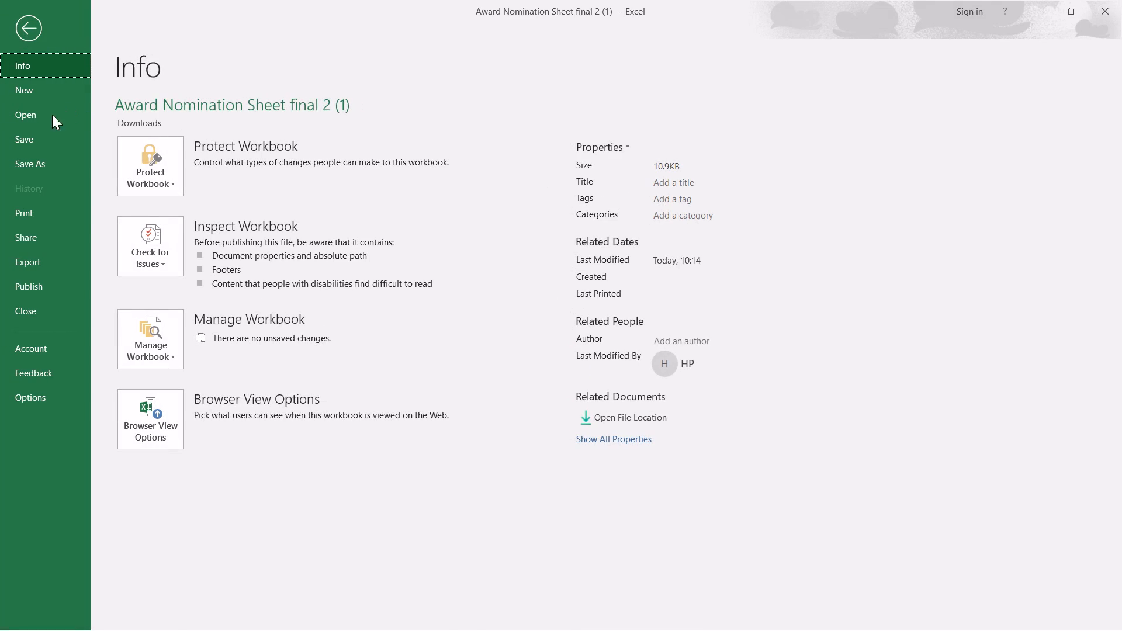
{"action": "left_click", "coordinate": [29, 165]}
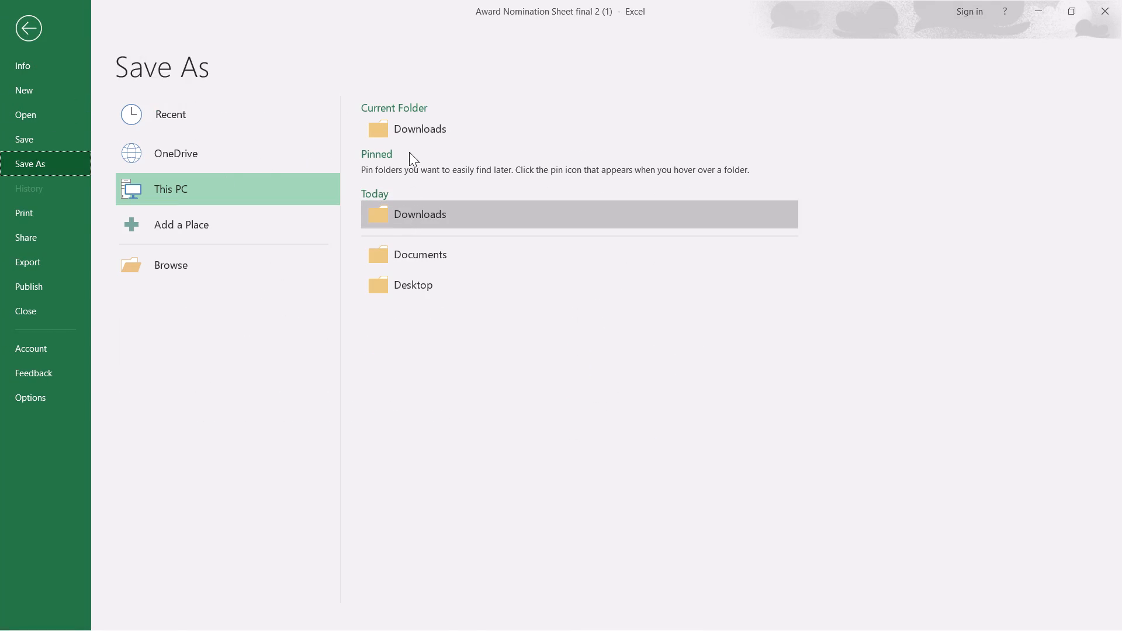
{"action": "left_click", "coordinate": [410, 128]}
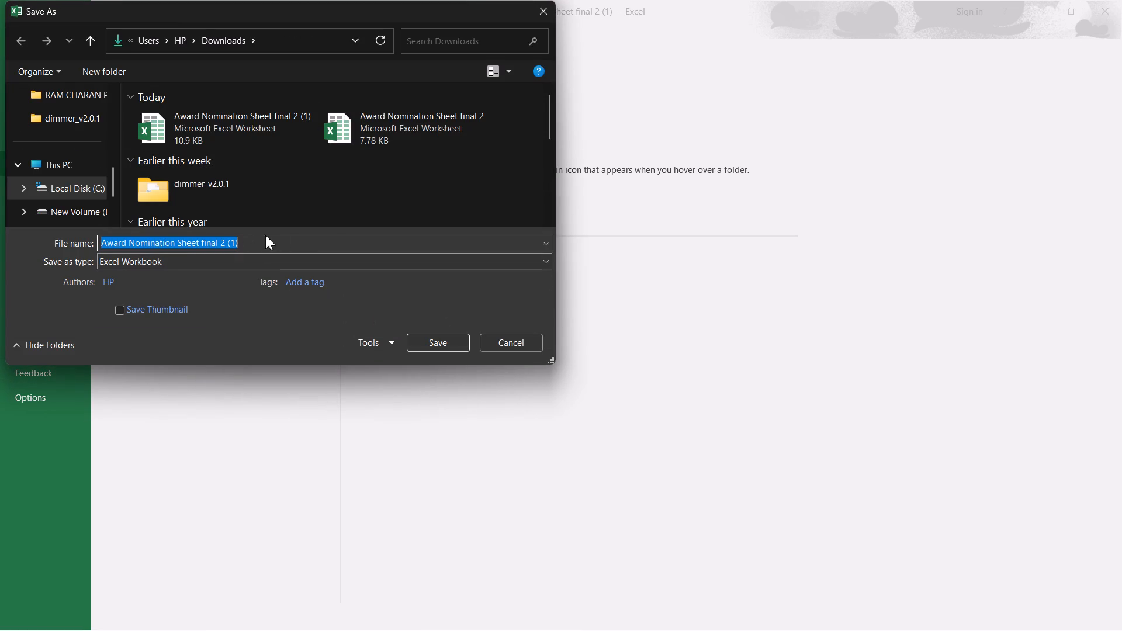
{"action": "left_click", "coordinate": [242, 237]}
{"action": "key", "text": "Left"}
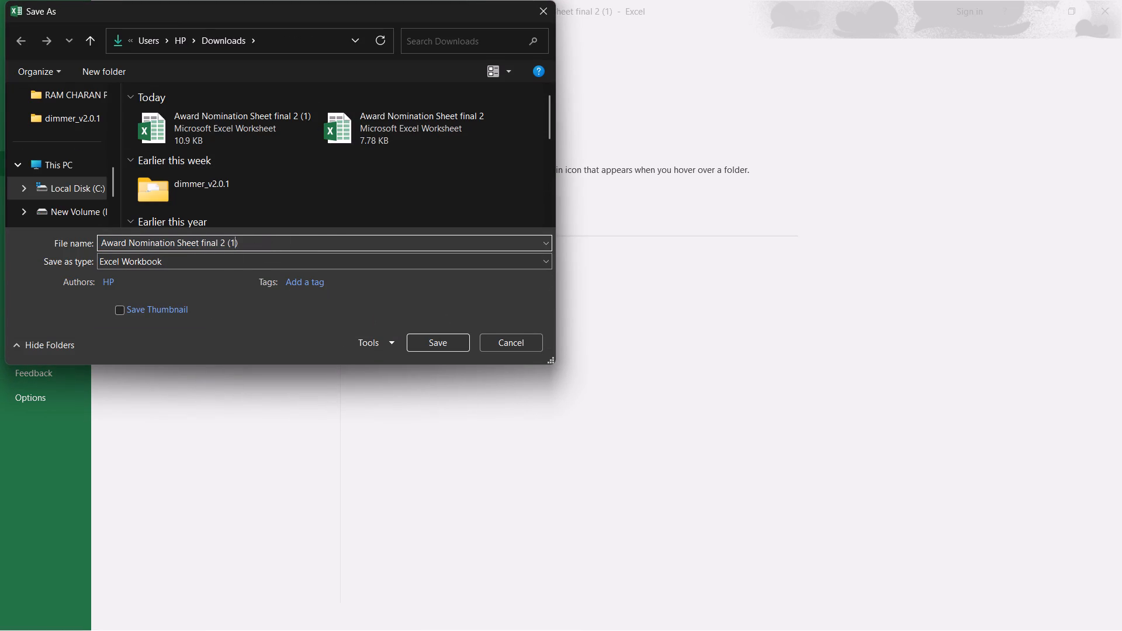
{"action": "key", "text": "BackSpace"}
{"action": "key", "text": "2"}
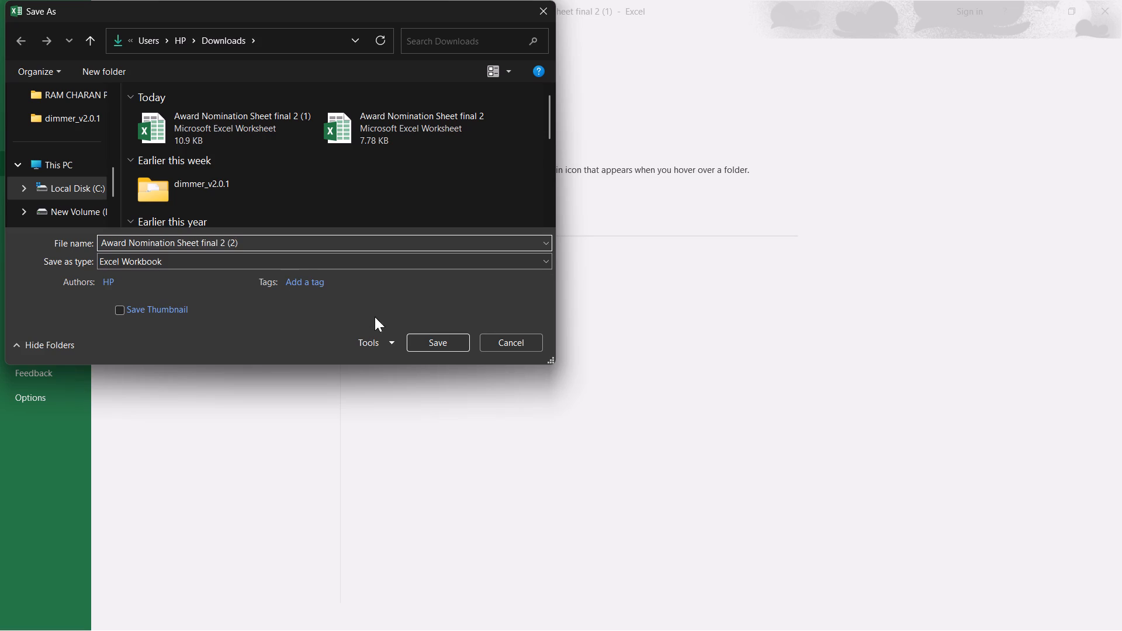
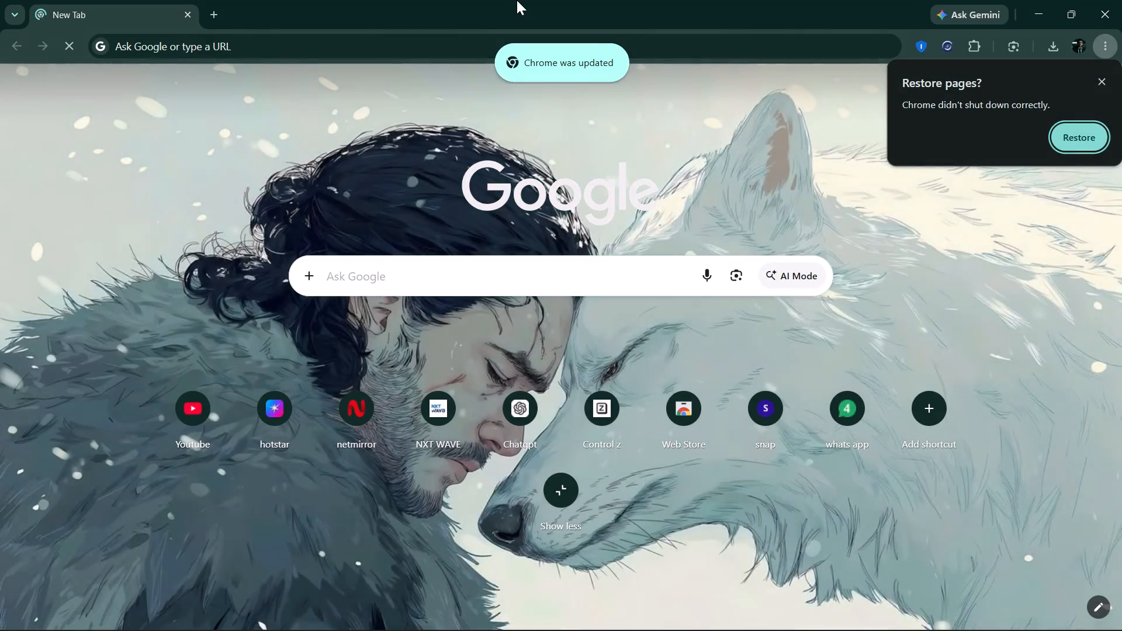
Move the Chrome window off the full screen and open WhatsApp Web from the new tab page's shortcuts.
{"action": "left_click_drag", "start_coordinate": [517, 0], "coordinate": [716, 112]}
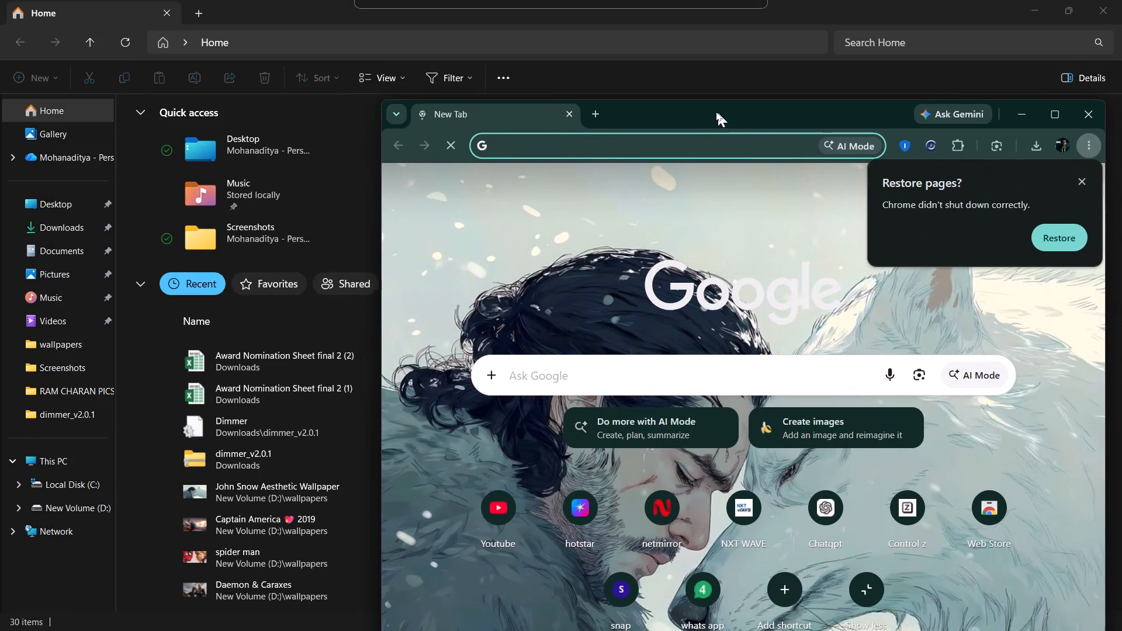
{"action": "left_click_drag", "start_coordinate": [716, 112], "coordinate": [674, 61]}
{"action": "left_click", "coordinate": [650, 537]}
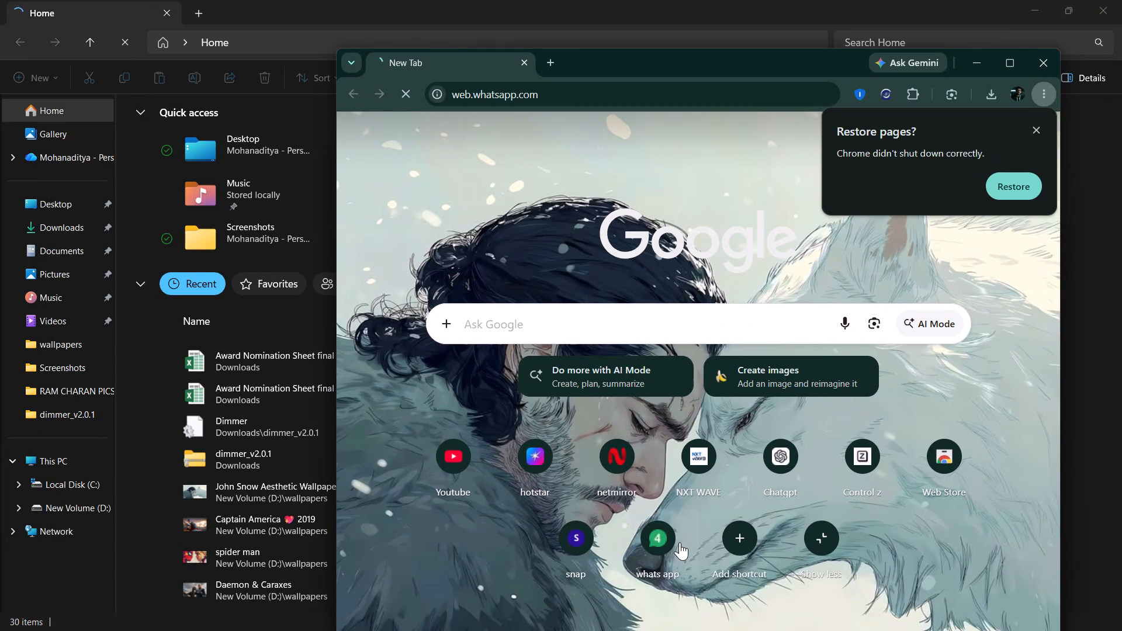
Open the saved workbook "Award Nomination Sheet final 2 (2)" from the recent files and select the first nominee's Full Name cell.
{"action": "double_click", "coordinate": [253, 365]}
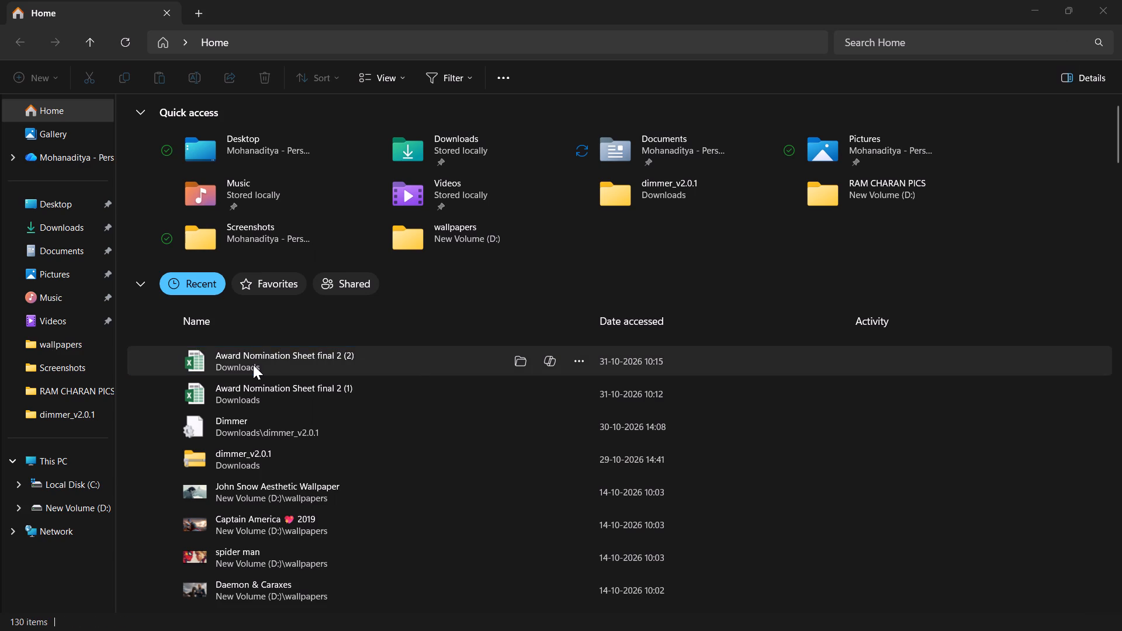
{"action": "scroll", "coordinate": [214, 375], "scroll_direction": "right", "scroll_amount": 1}
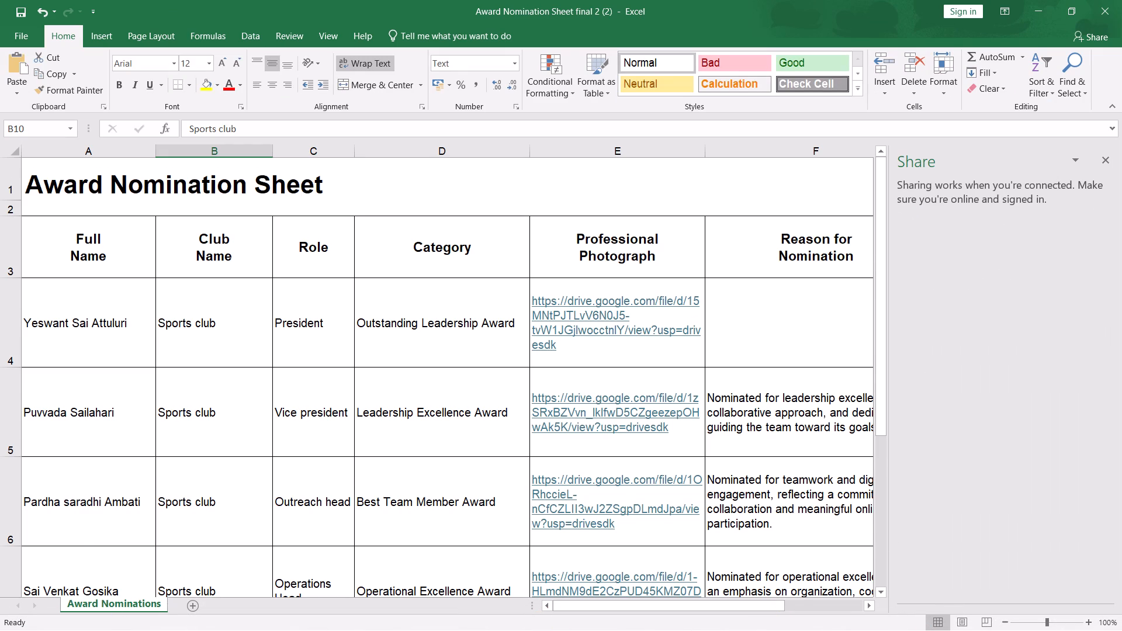
{"action": "scroll", "coordinate": [214, 375], "scroll_direction": "right", "scroll_amount": 1}
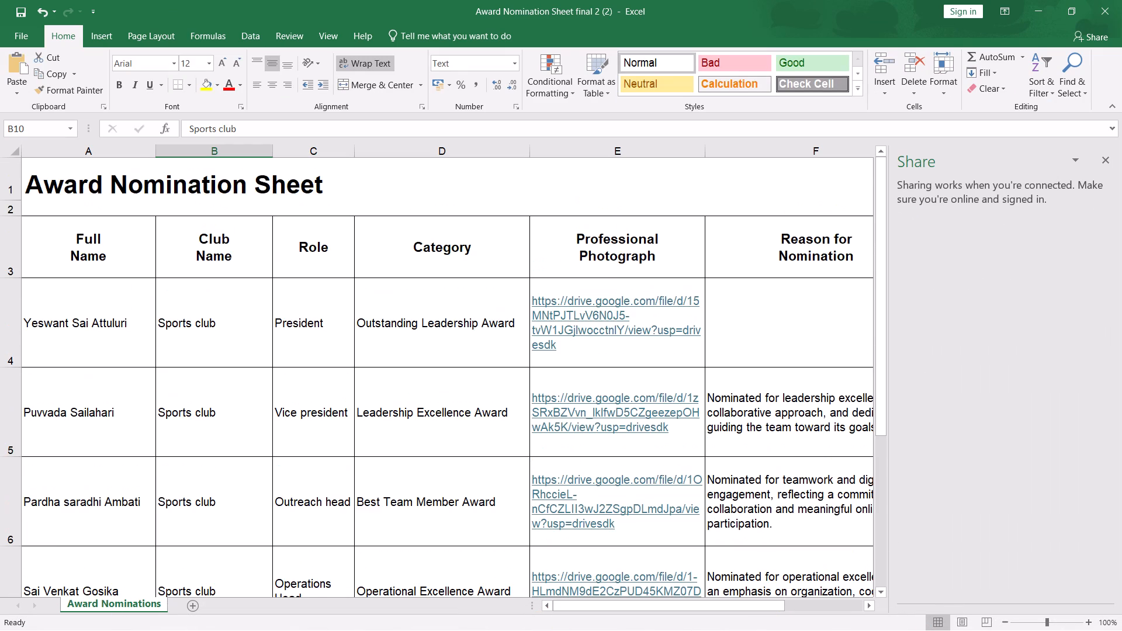
{"action": "left_click", "coordinate": [95, 330]}
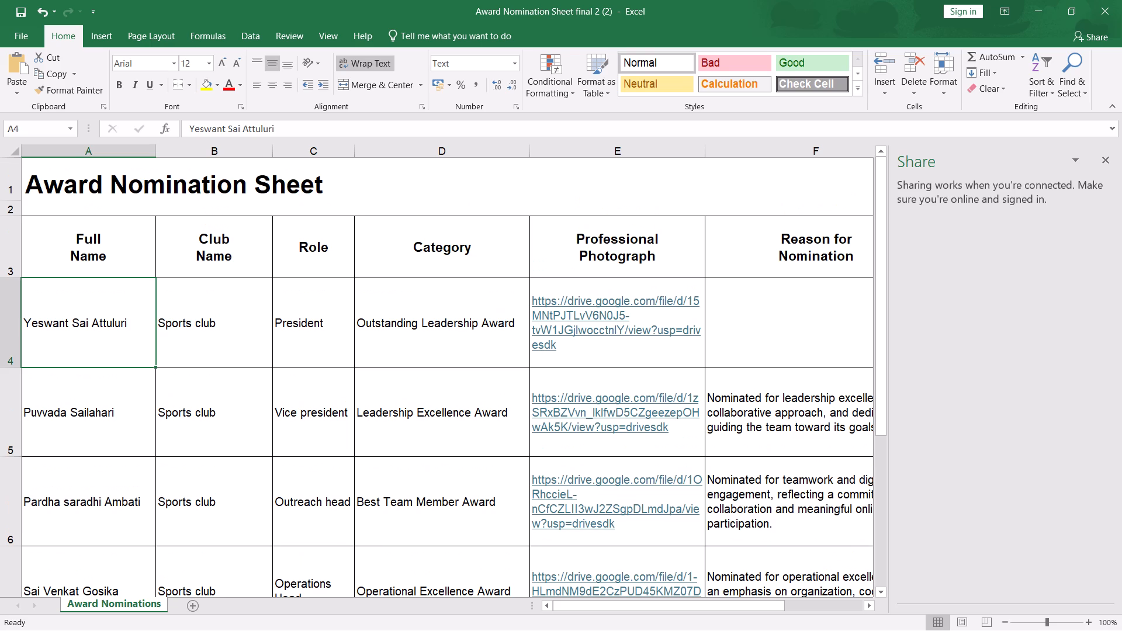
Replace the President's entry in the Full Name column with the new nominee's name.
{"action": "scroll", "coordinate": [95, 330], "scroll_direction": "right", "scroll_amount": 1}
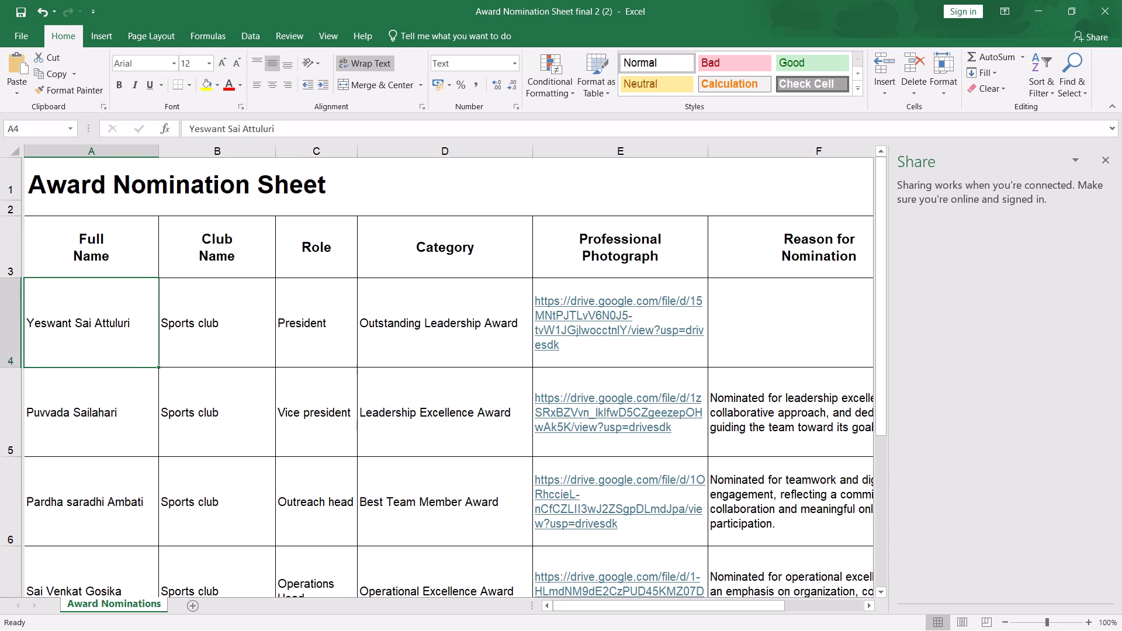
{"action": "scroll", "coordinate": [95, 330], "scroll_direction": "right", "scroll_amount": 3}
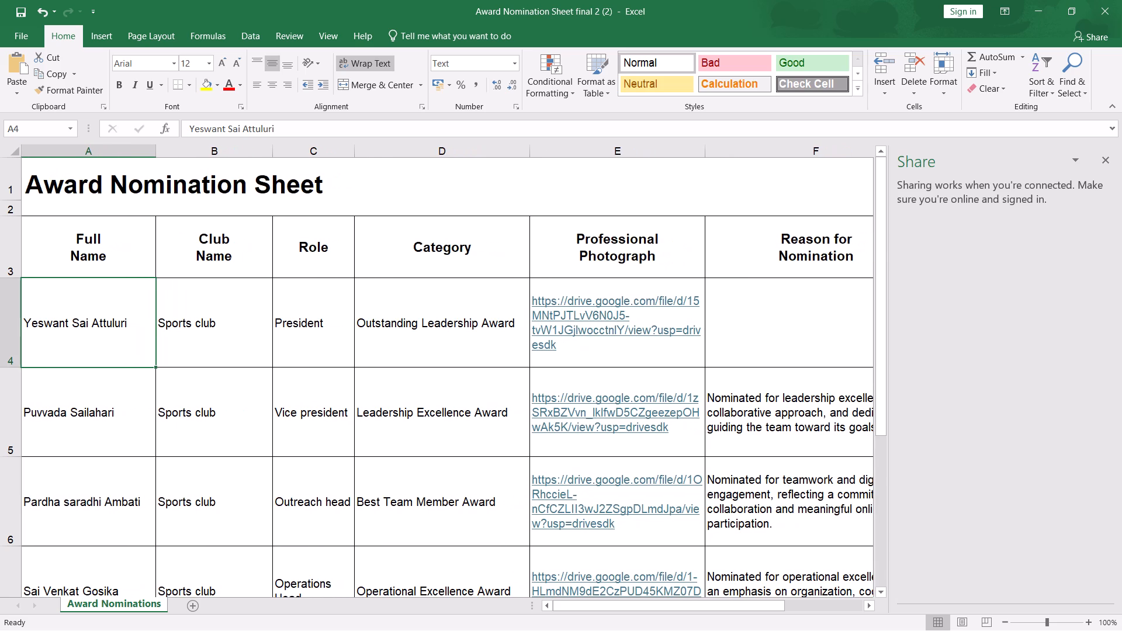
{"action": "key", "text": "BackSpace"}
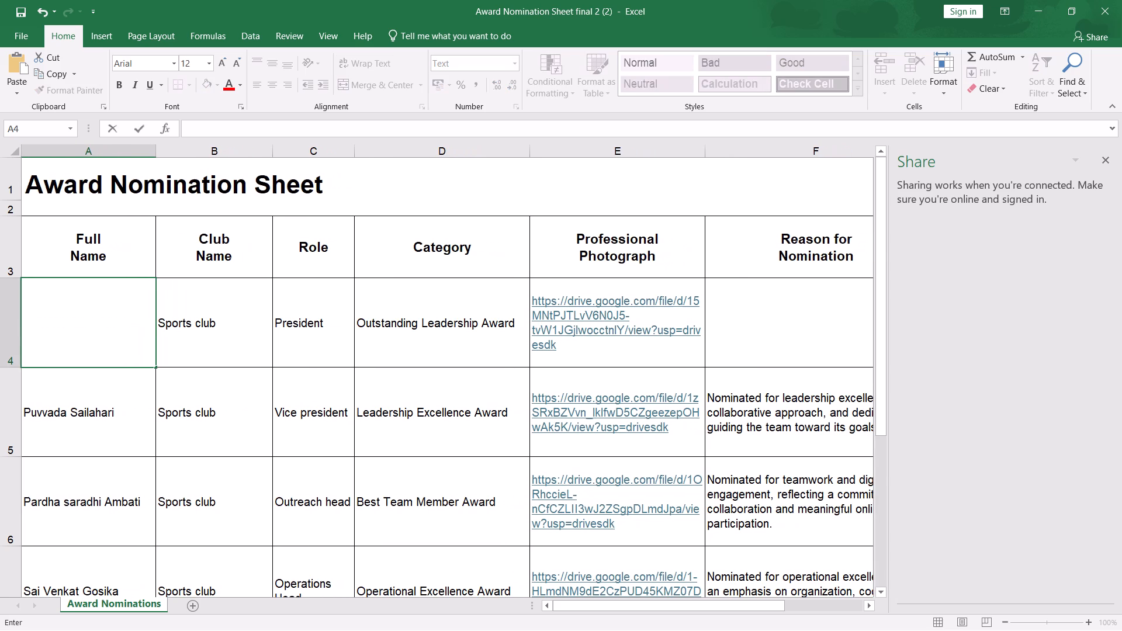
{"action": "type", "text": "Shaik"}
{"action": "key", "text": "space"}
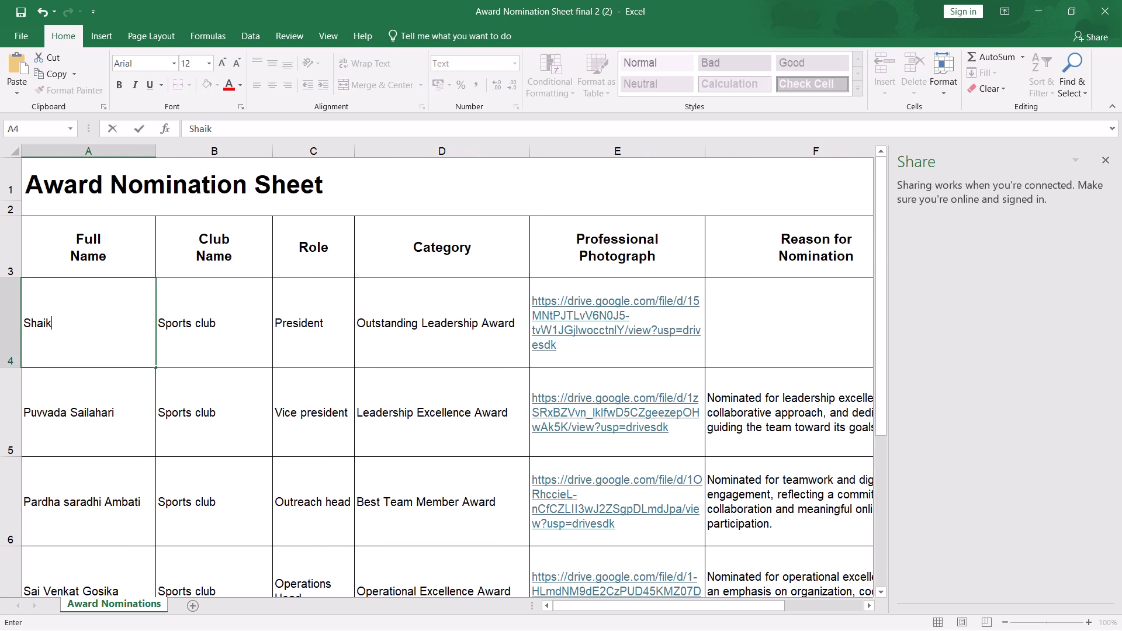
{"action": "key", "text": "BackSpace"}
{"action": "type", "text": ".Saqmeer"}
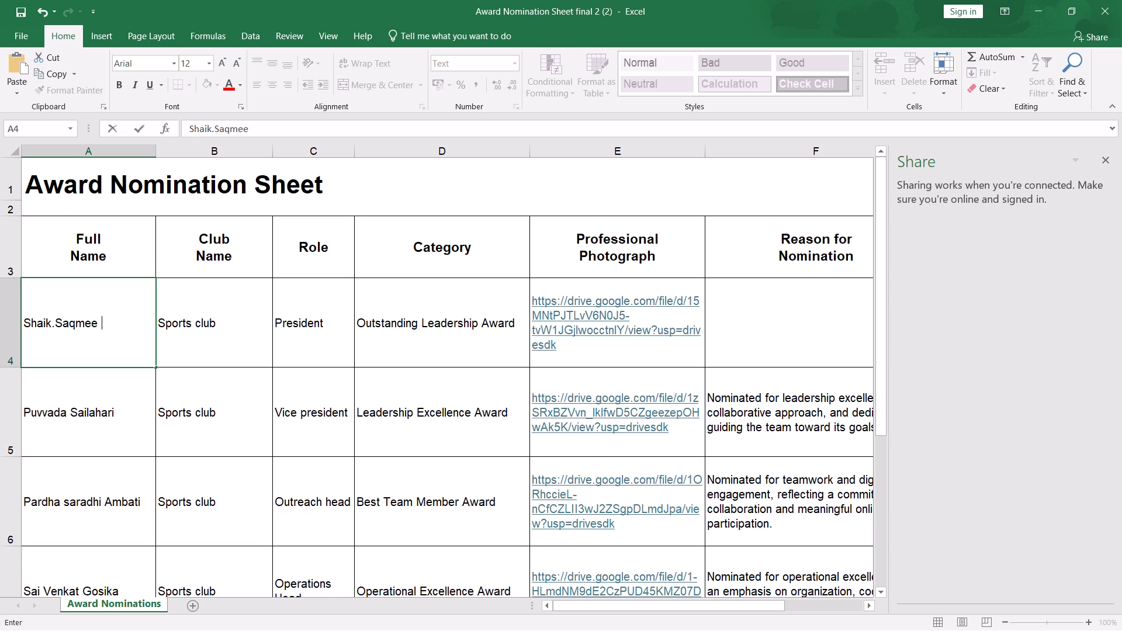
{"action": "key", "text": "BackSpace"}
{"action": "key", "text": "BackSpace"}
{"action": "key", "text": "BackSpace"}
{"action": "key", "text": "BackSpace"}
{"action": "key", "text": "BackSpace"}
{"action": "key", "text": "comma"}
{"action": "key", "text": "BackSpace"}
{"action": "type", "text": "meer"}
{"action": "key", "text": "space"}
Replace the Vice president's entry in the Full Name column with the new nominee's name.
{"action": "left_click", "coordinate": [118, 422]}
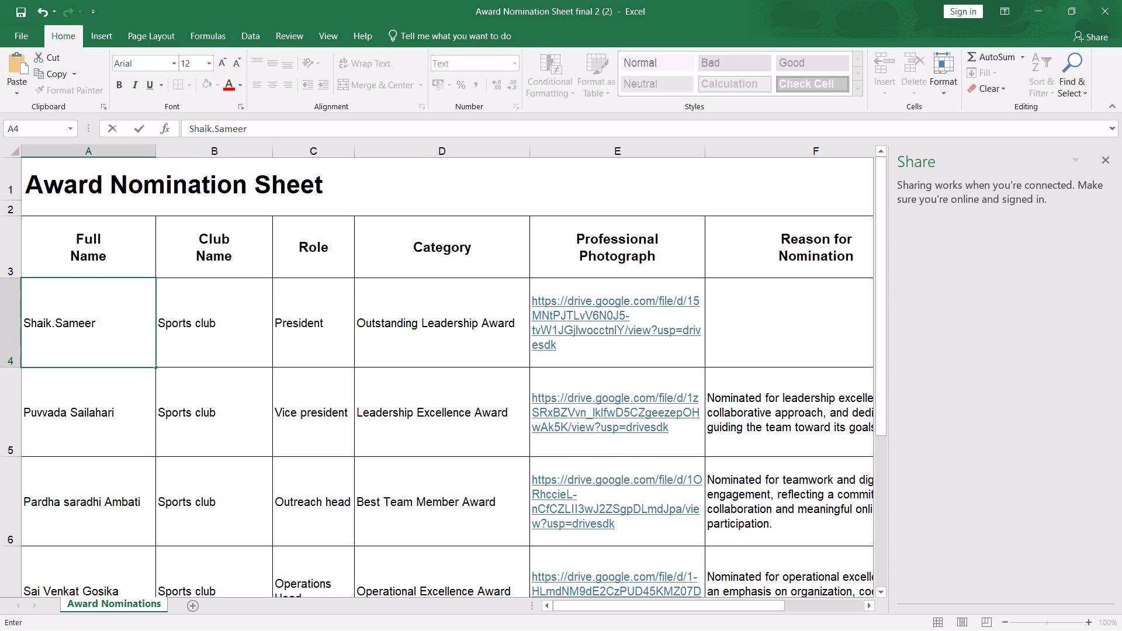
{"action": "key", "text": "BackSpace"}
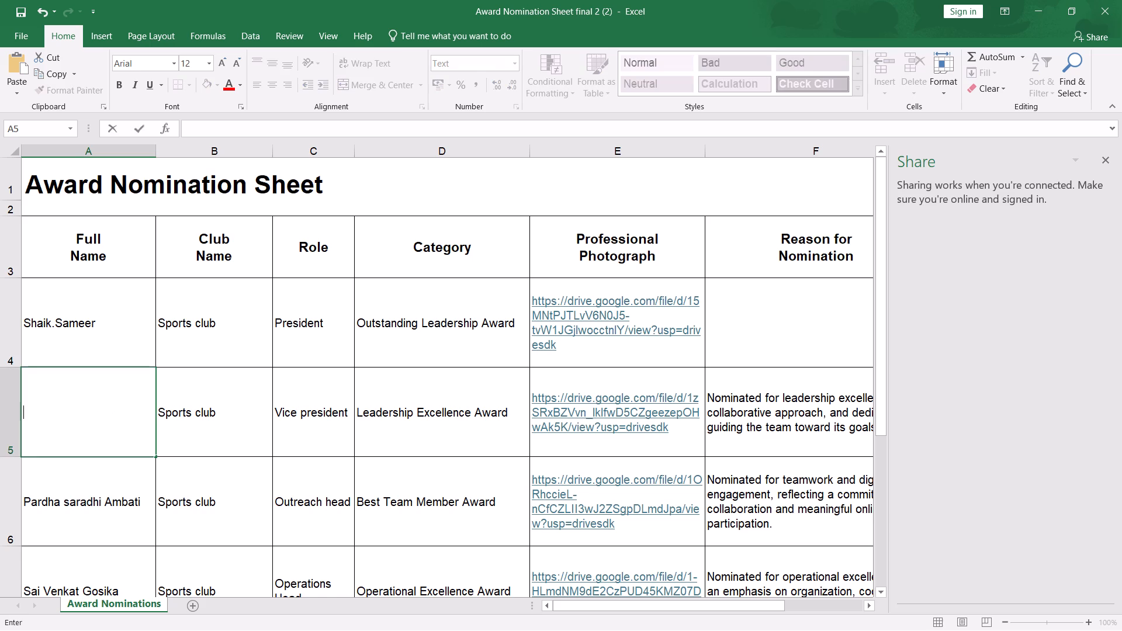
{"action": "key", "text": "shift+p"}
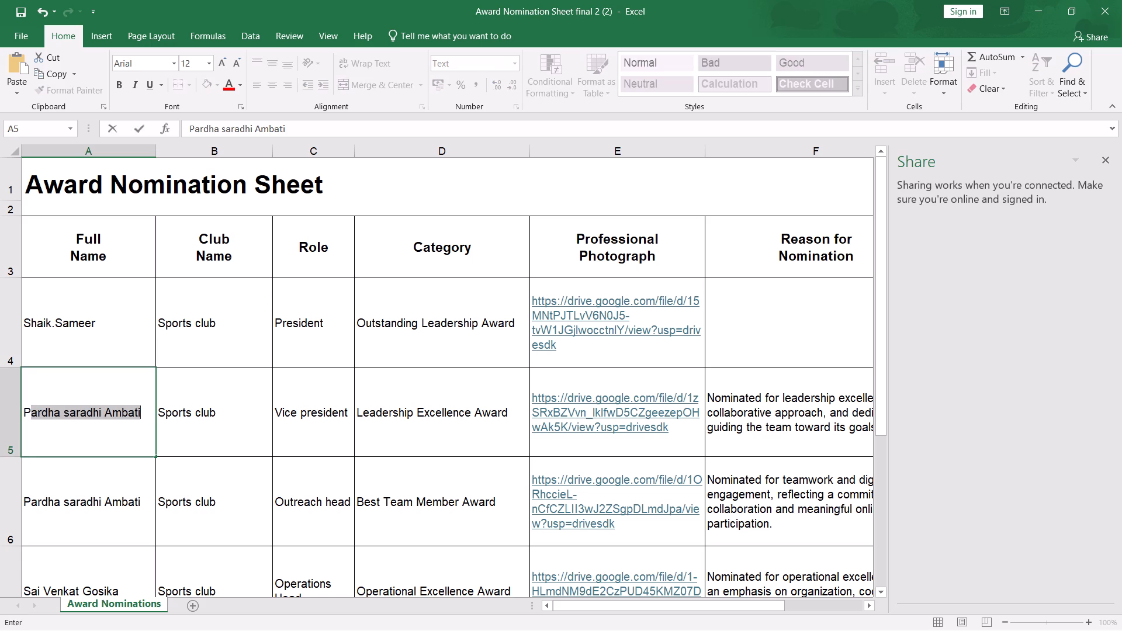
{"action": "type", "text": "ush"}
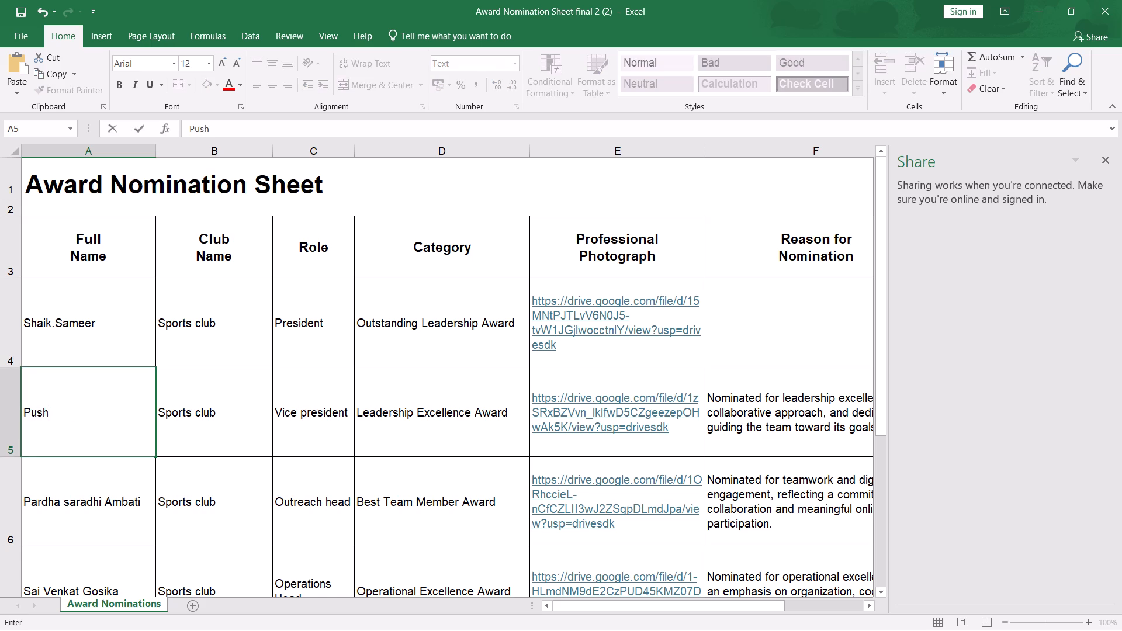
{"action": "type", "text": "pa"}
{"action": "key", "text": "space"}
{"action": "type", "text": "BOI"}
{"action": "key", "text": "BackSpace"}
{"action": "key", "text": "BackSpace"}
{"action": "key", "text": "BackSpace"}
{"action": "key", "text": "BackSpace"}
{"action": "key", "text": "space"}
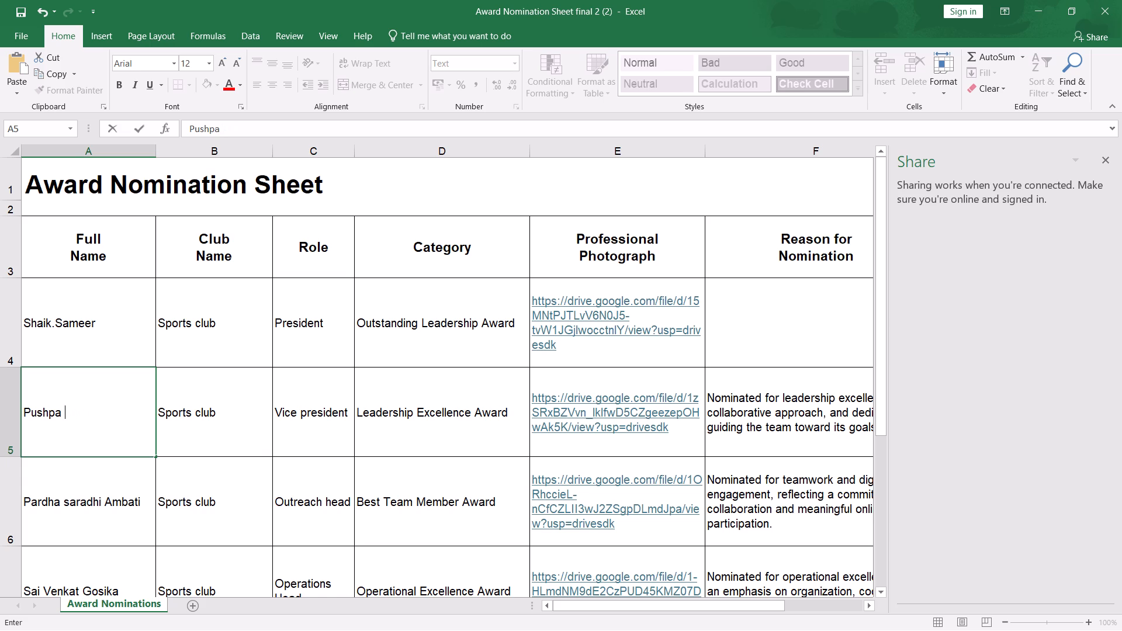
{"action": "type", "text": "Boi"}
Replace the Finance Head's entry in the Full Name column with the new nominee's name and initial.
{"action": "scroll", "coordinate": [118, 422], "scroll_direction": "down", "scroll_amount": 1}
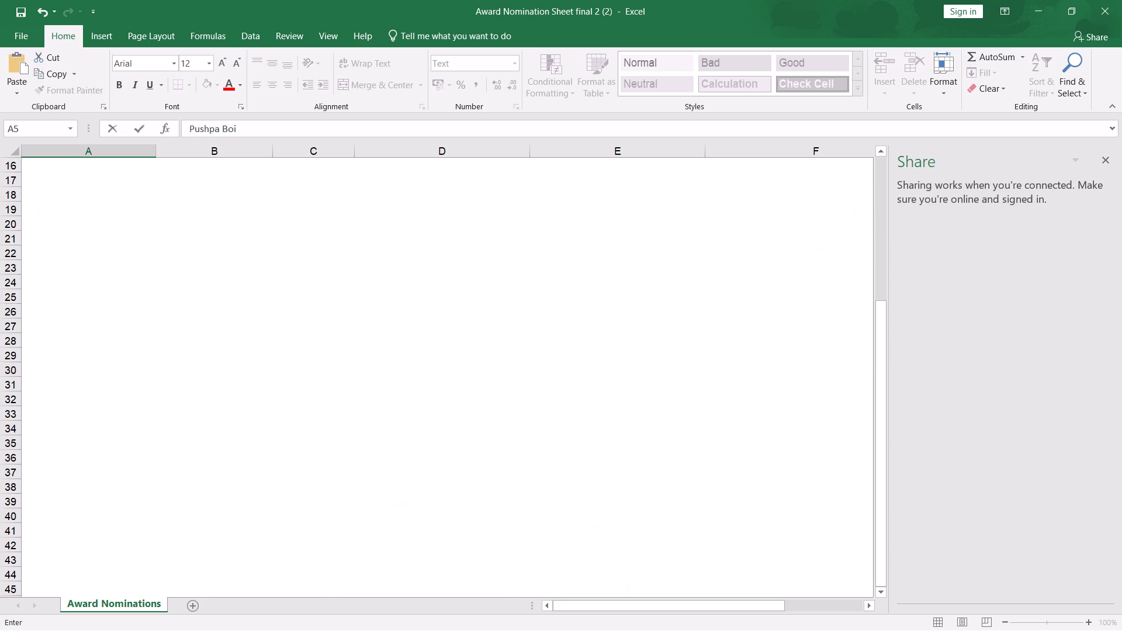
{"action": "scroll", "coordinate": [126, 357], "scroll_direction": "up", "scroll_amount": 7}
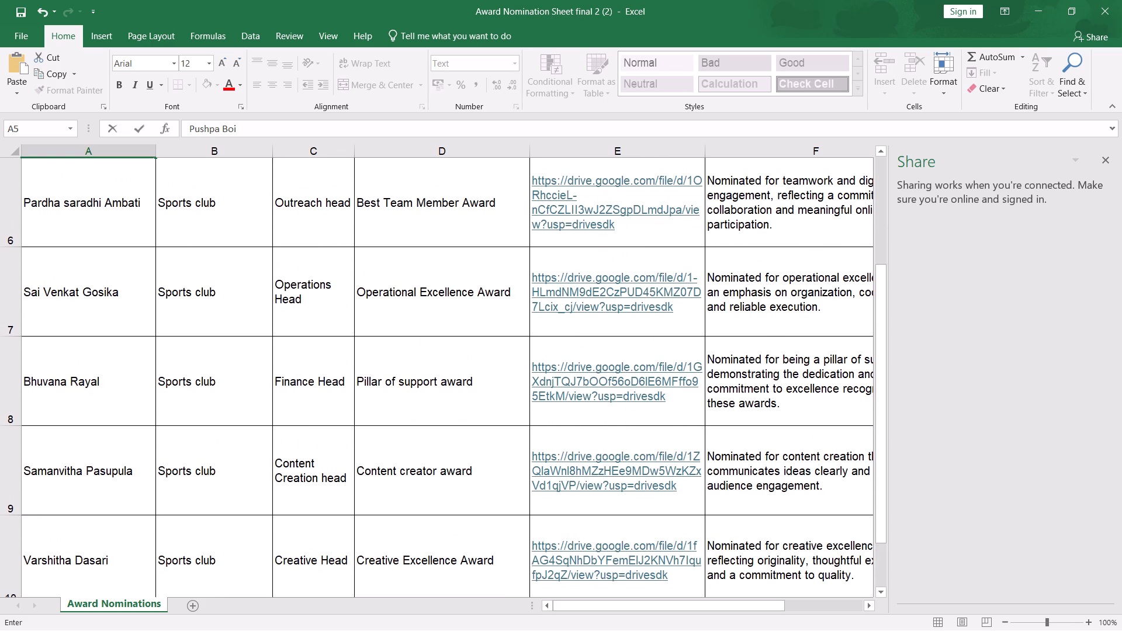
{"action": "left_click", "coordinate": [98, 387]}
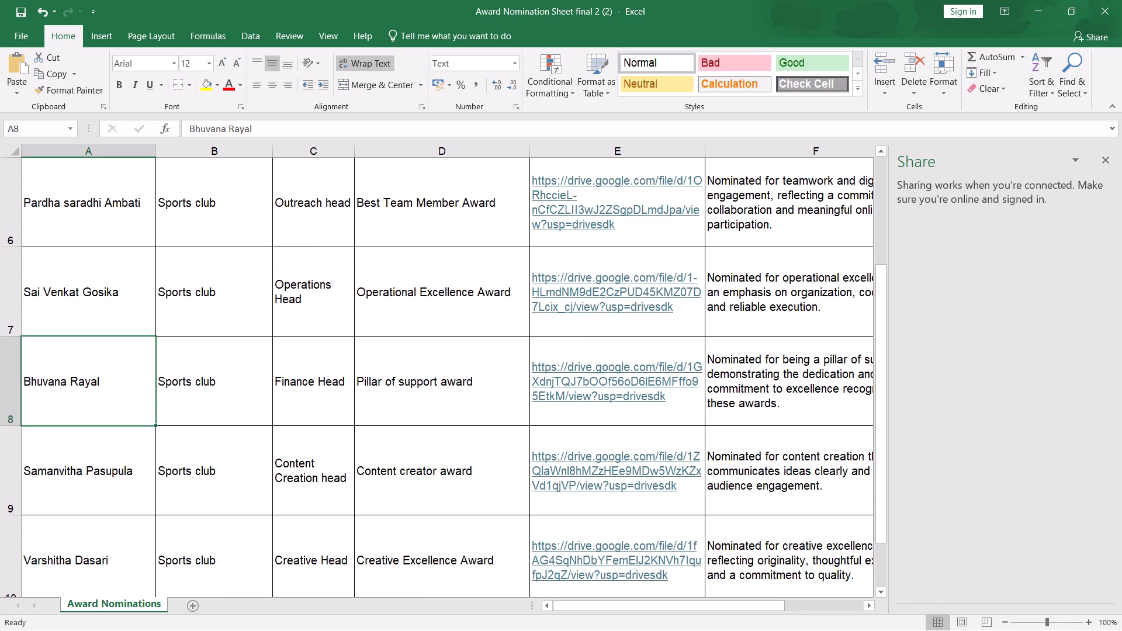
{"action": "key", "text": "BackSpace"}
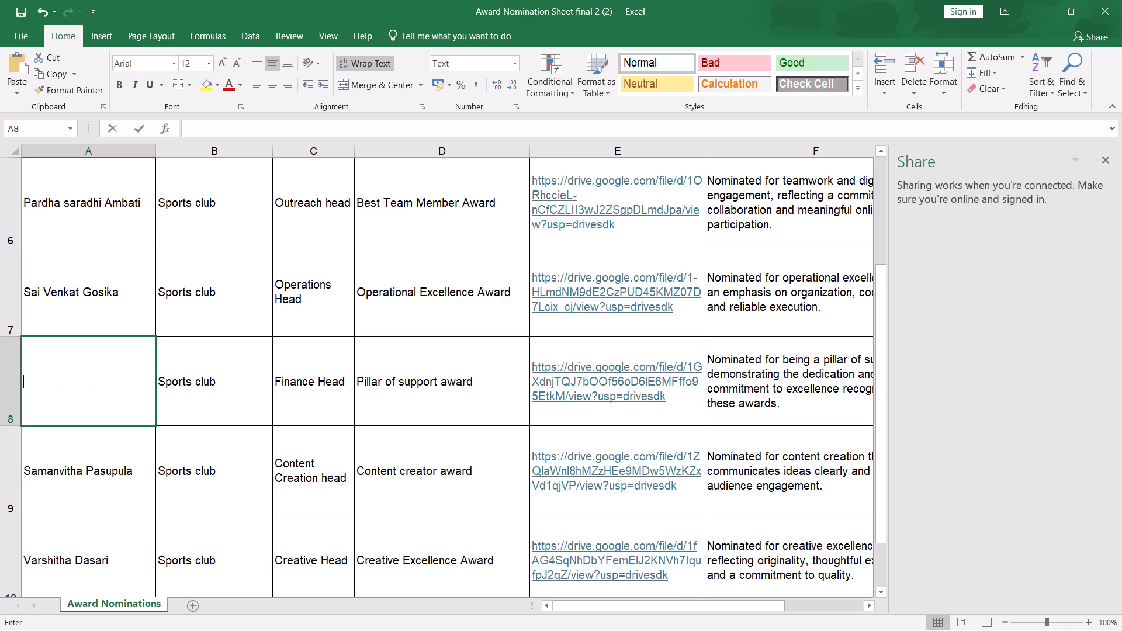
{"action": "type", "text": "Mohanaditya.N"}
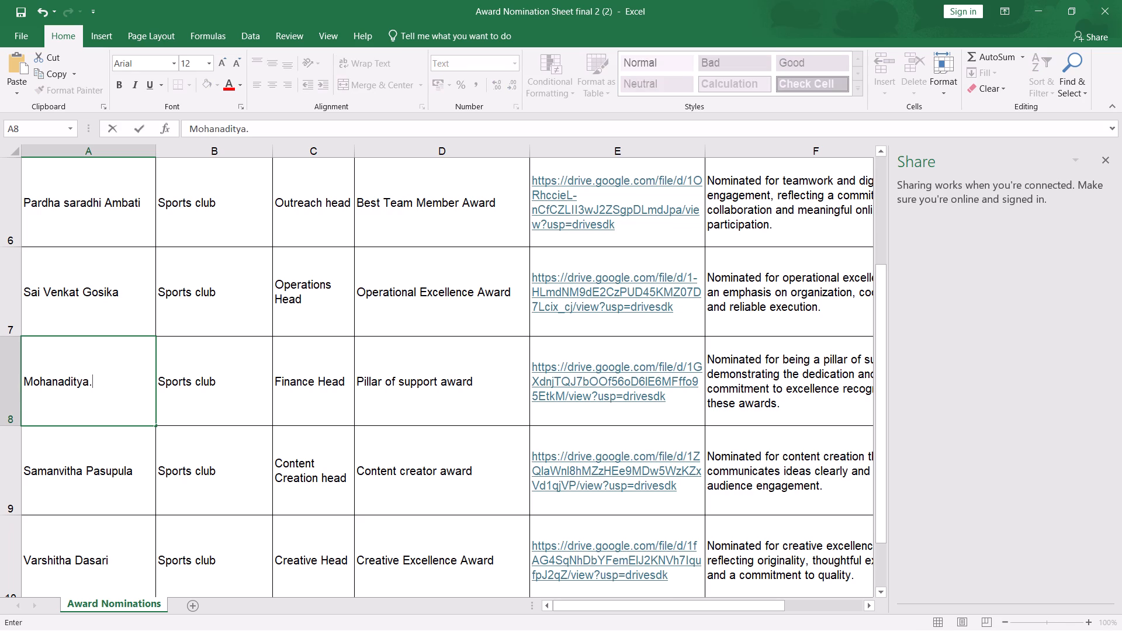
Replace the Content Creation head's entry in the Full Name column with "Chetan".
{"action": "left_click", "coordinate": [130, 458]}
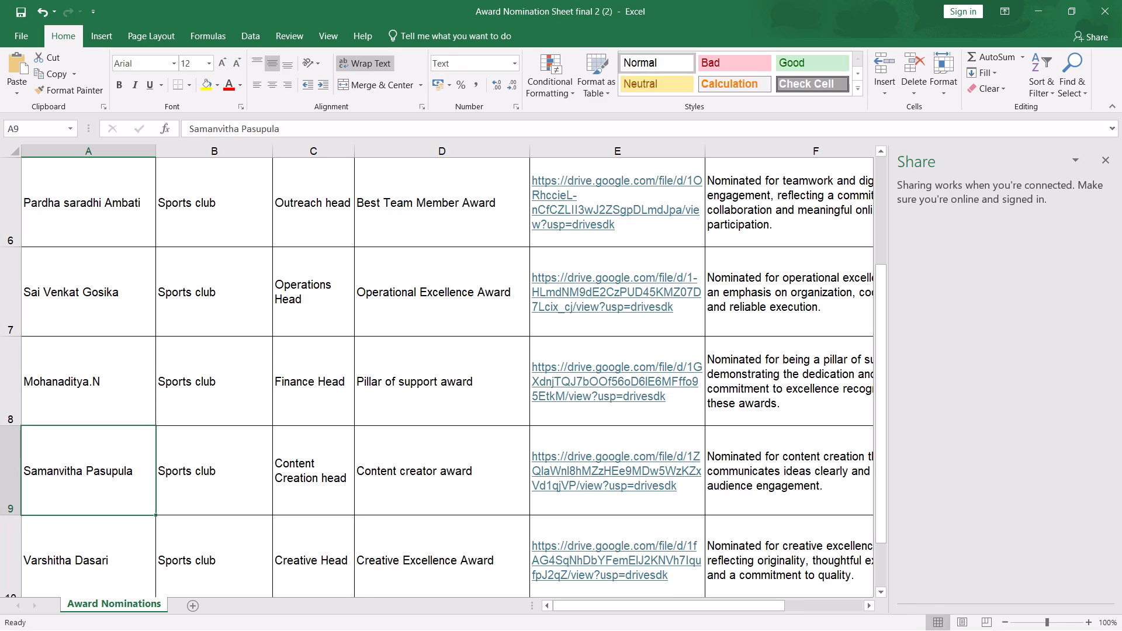
{"action": "key", "text": "BackSpace"}
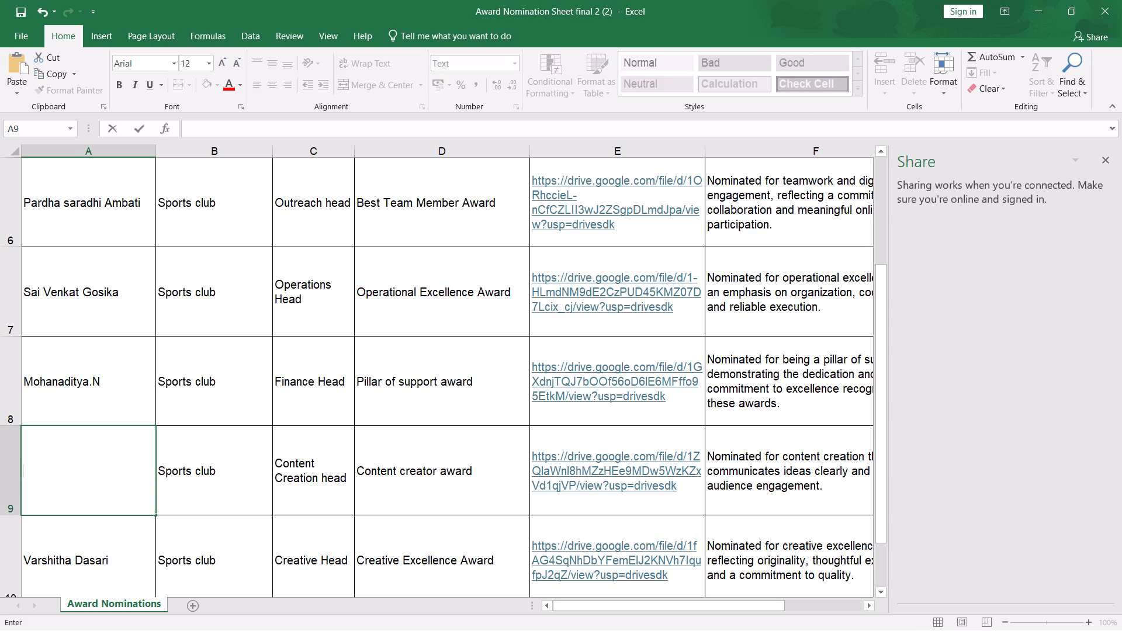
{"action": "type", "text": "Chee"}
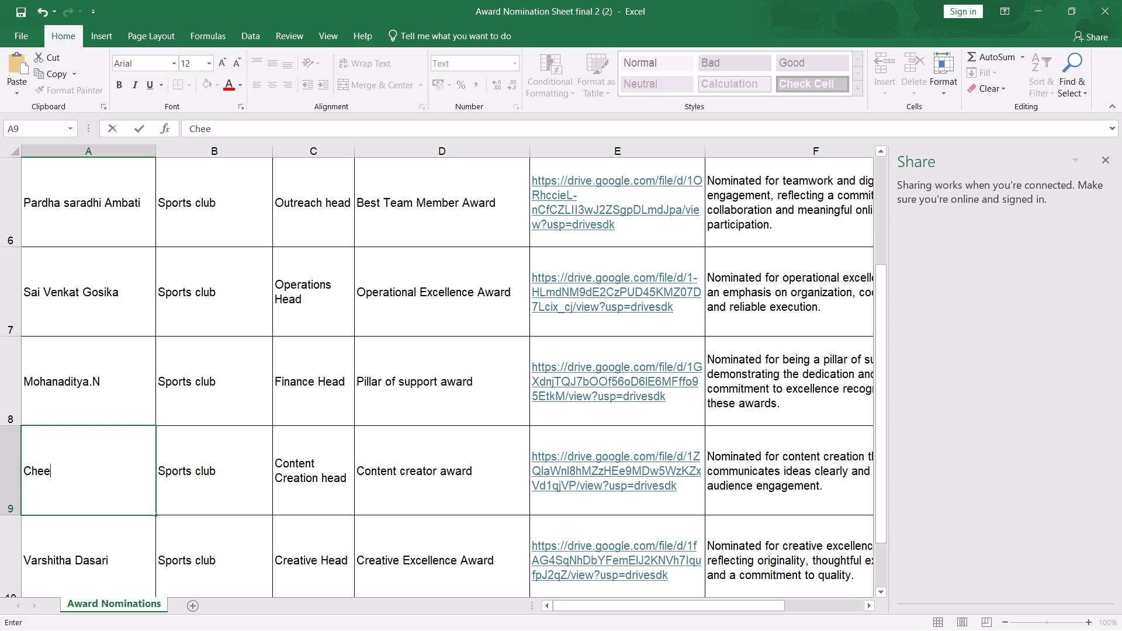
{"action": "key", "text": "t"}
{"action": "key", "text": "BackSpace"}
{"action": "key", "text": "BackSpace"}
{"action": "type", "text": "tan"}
{"action": "scroll", "coordinate": [130, 458], "scroll_direction": "down", "scroll_amount": 1}
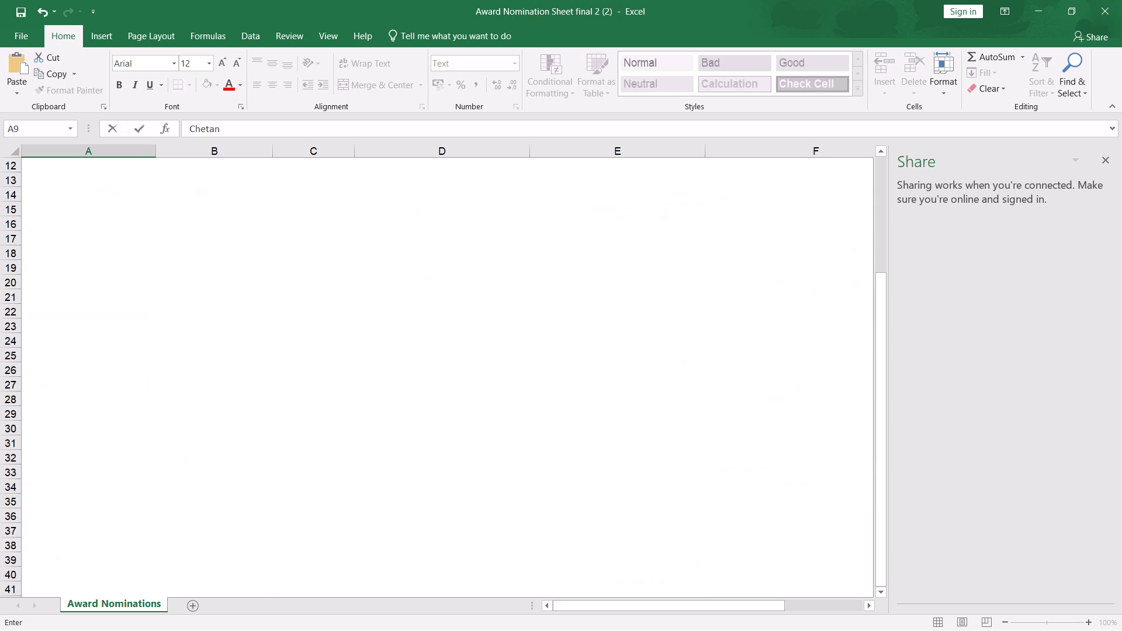
{"action": "scroll", "coordinate": [118, 506], "scroll_direction": "up", "scroll_amount": 3}
{"action": "scroll", "coordinate": [118, 506], "scroll_direction": "down", "scroll_amount": 3}
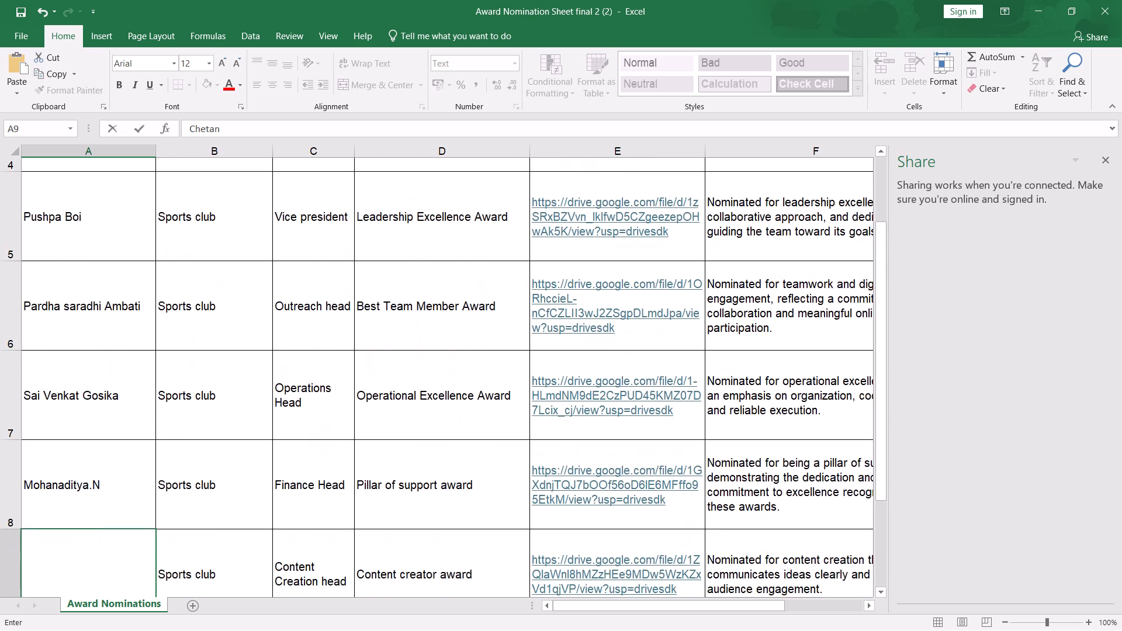
{"action": "scroll", "coordinate": [118, 506], "scroll_direction": "down", "scroll_amount": 3}
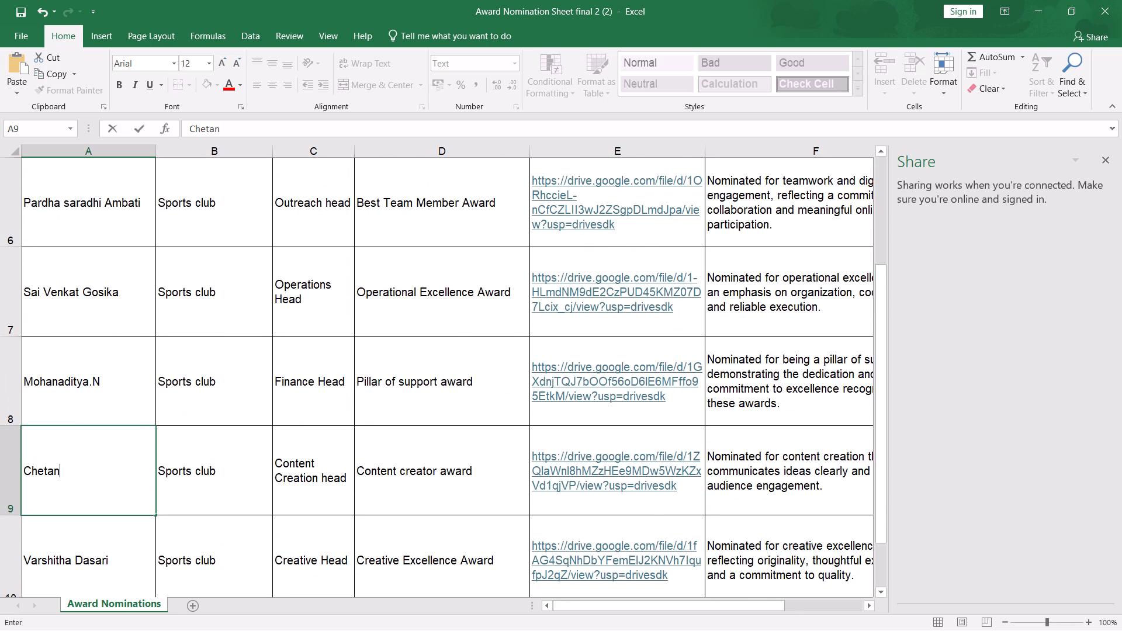
{"action": "left_click", "coordinate": [106, 560]}
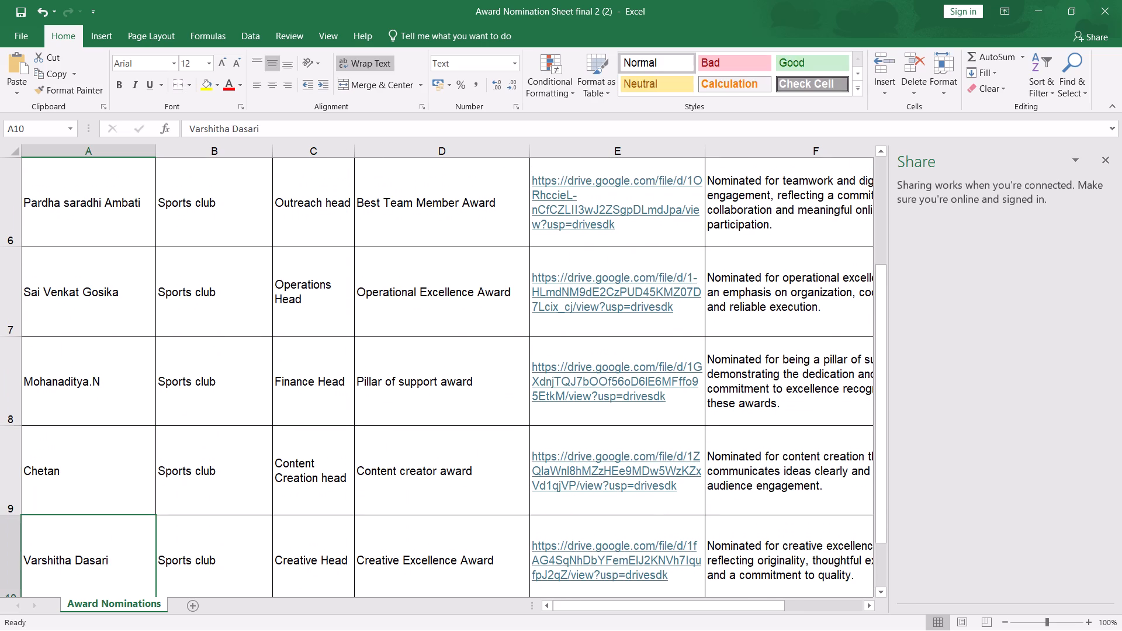
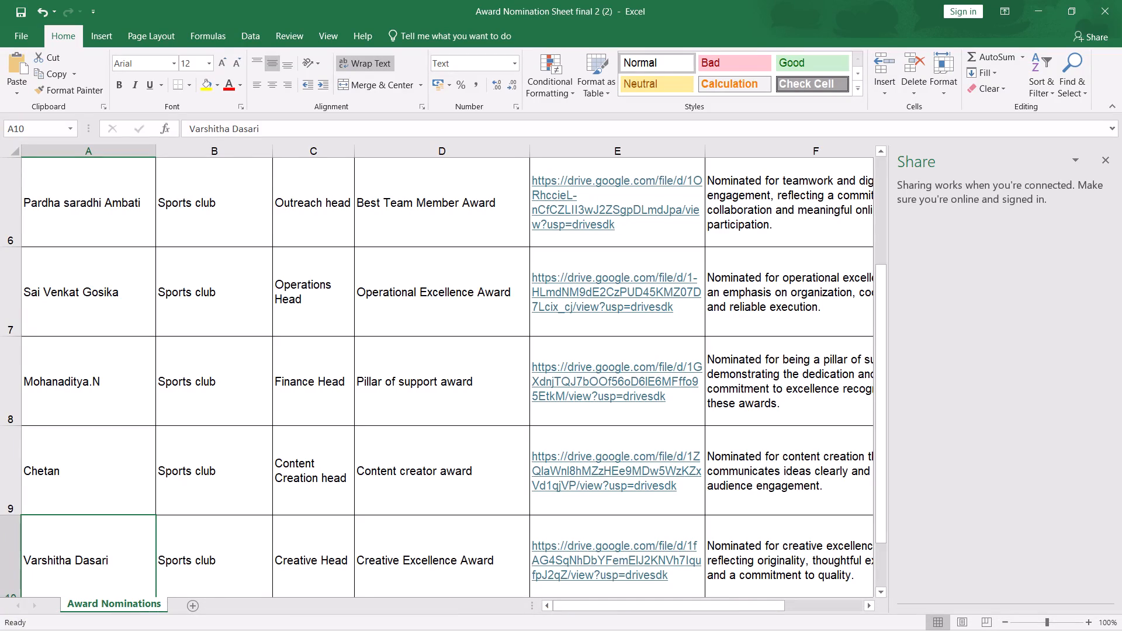
Review the names, roles and award categories across all the nomination rows.
{"action": "scroll", "coordinate": [92, 327], "scroll_direction": "up", "scroll_amount": 2}
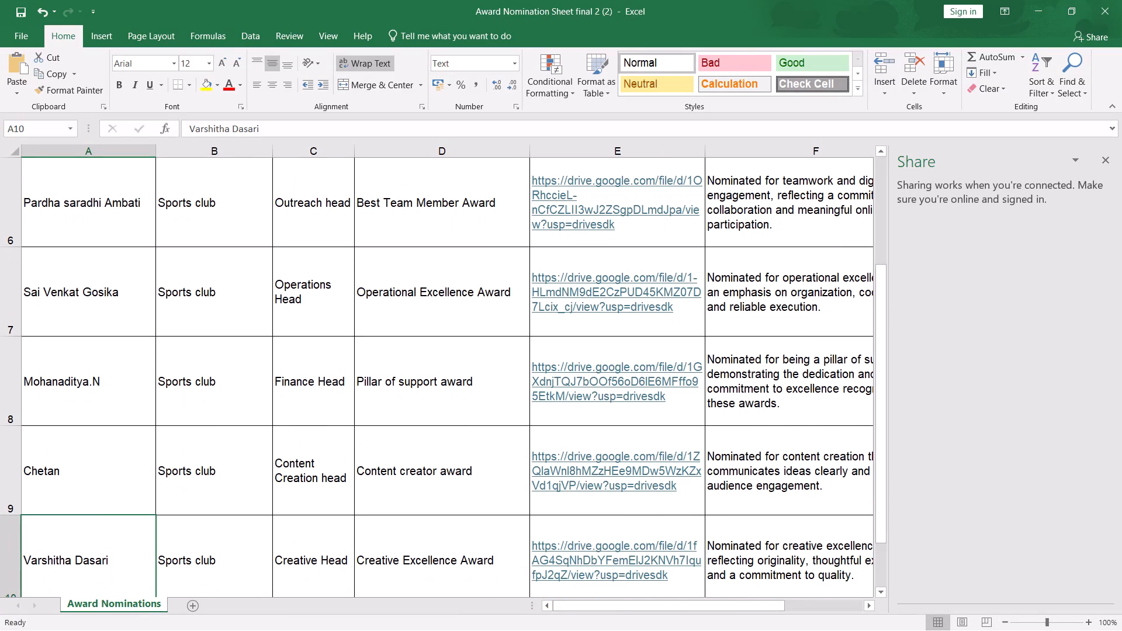
{"action": "scroll", "coordinate": [83, 335], "scroll_direction": "up", "scroll_amount": 1}
{"action": "scroll", "coordinate": [96, 262], "scroll_direction": "up", "scroll_amount": 2}
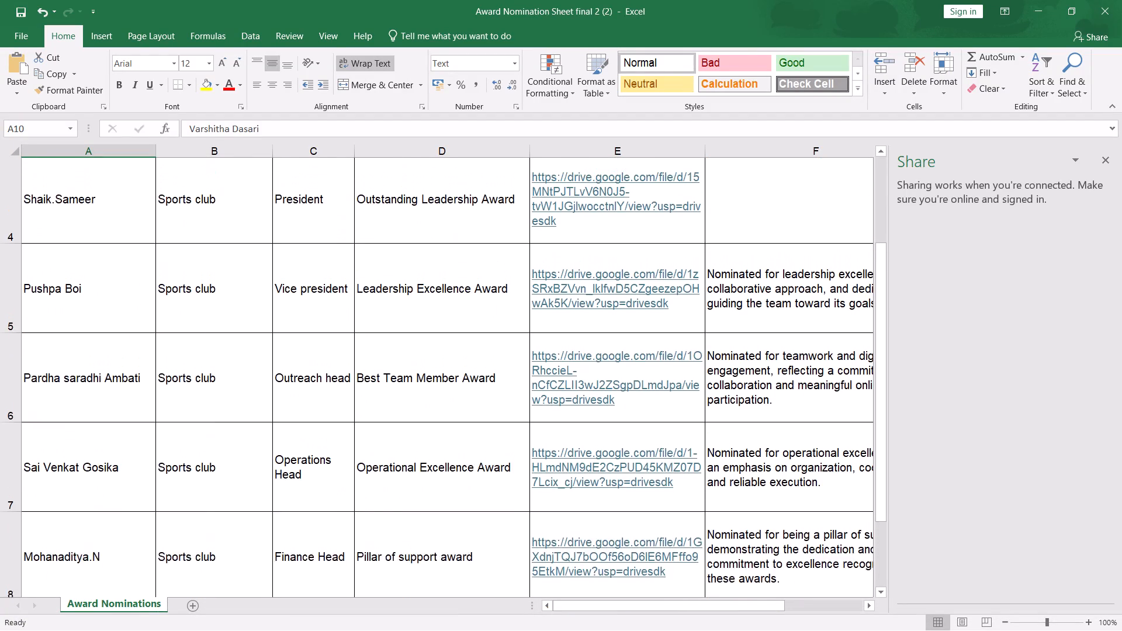
{"action": "scroll", "coordinate": [96, 262], "scroll_direction": "up", "scroll_amount": 4}
{"action": "scroll", "coordinate": [96, 262], "scroll_direction": "down", "scroll_amount": 9}
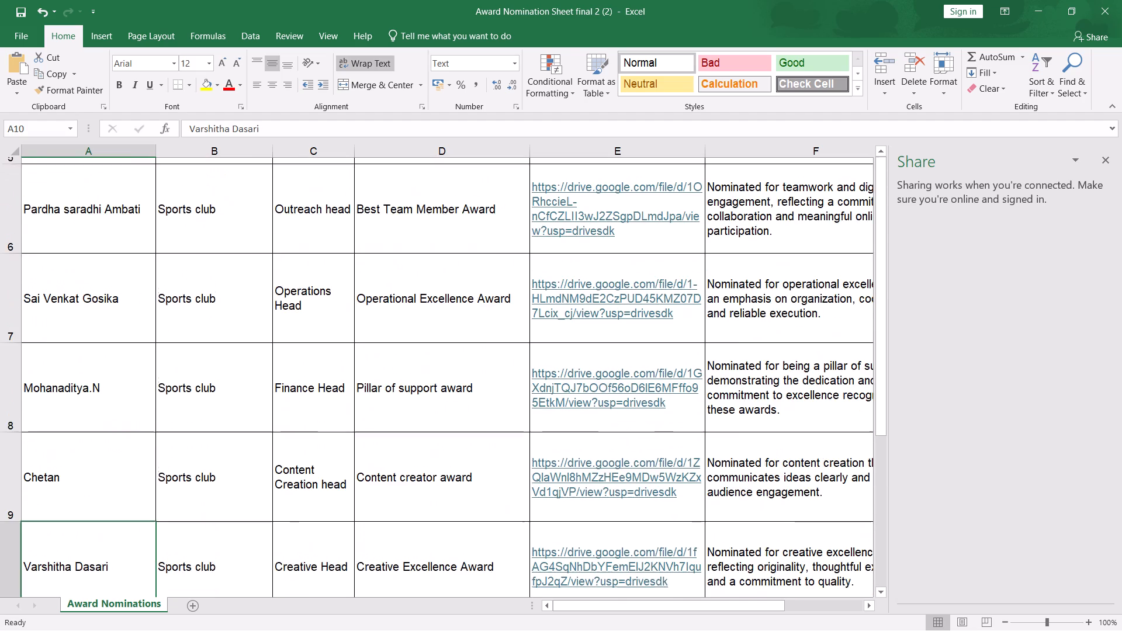
{"action": "scroll", "coordinate": [96, 262], "scroll_direction": "right", "scroll_amount": 2}
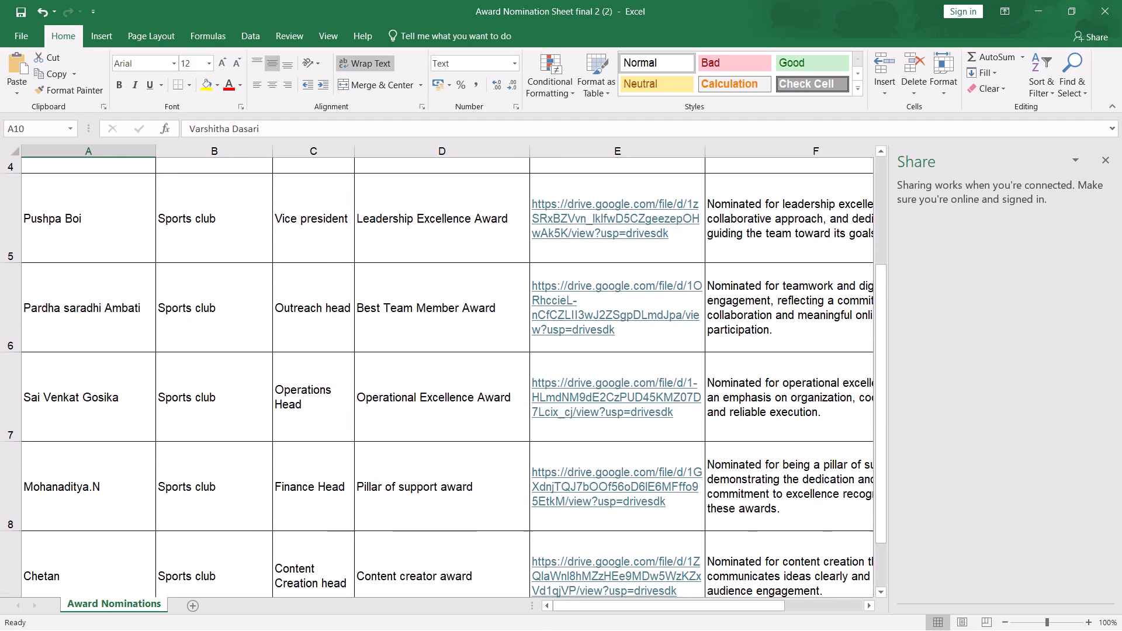
{"action": "scroll", "coordinate": [96, 262], "scroll_direction": "right", "scroll_amount": 1}
{"action": "scroll", "coordinate": [96, 262], "scroll_direction": "up", "scroll_amount": 4}
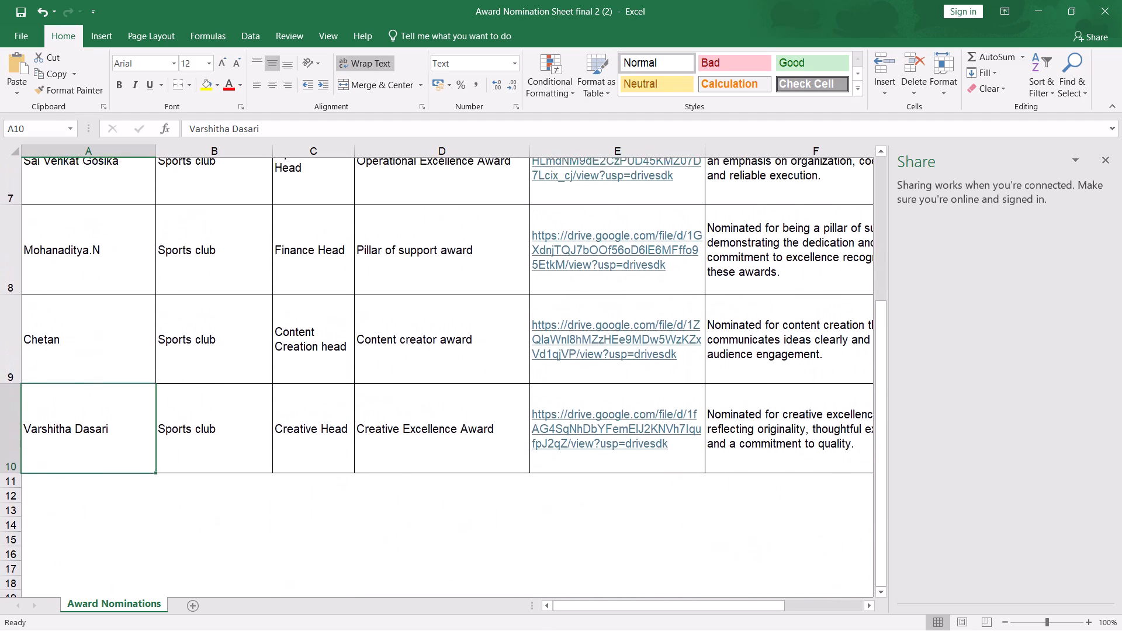
{"action": "scroll", "coordinate": [96, 262], "scroll_direction": "up", "scroll_amount": 7}
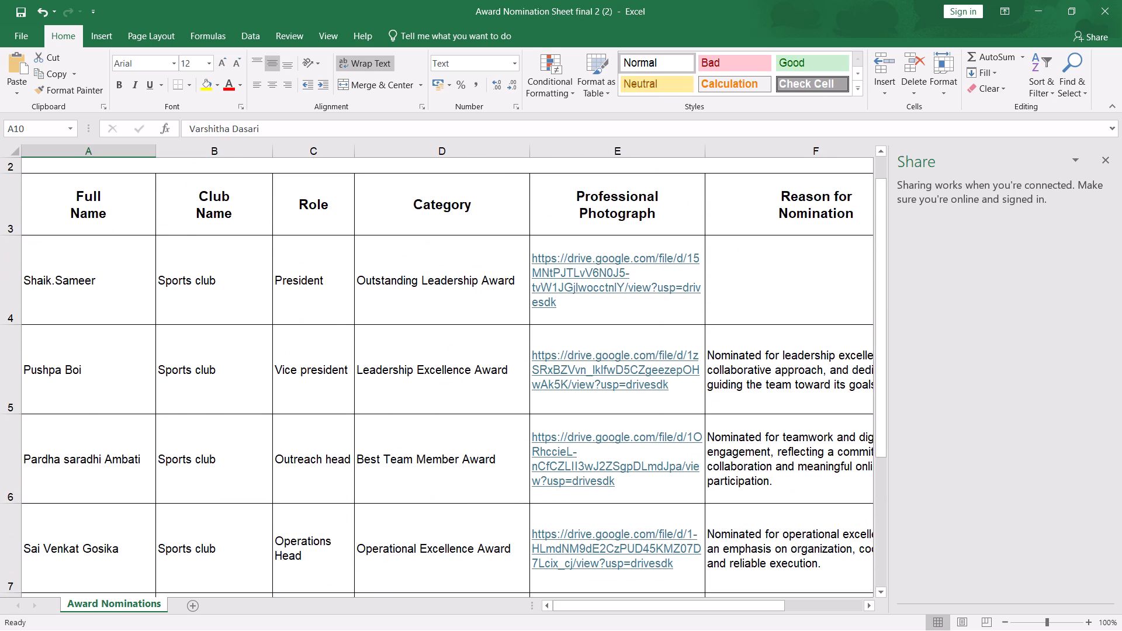
{"action": "scroll", "coordinate": [290, 390], "scroll_direction": "down", "scroll_amount": 2}
{"action": "scroll", "coordinate": [282, 489], "scroll_direction": "down", "scroll_amount": 1}
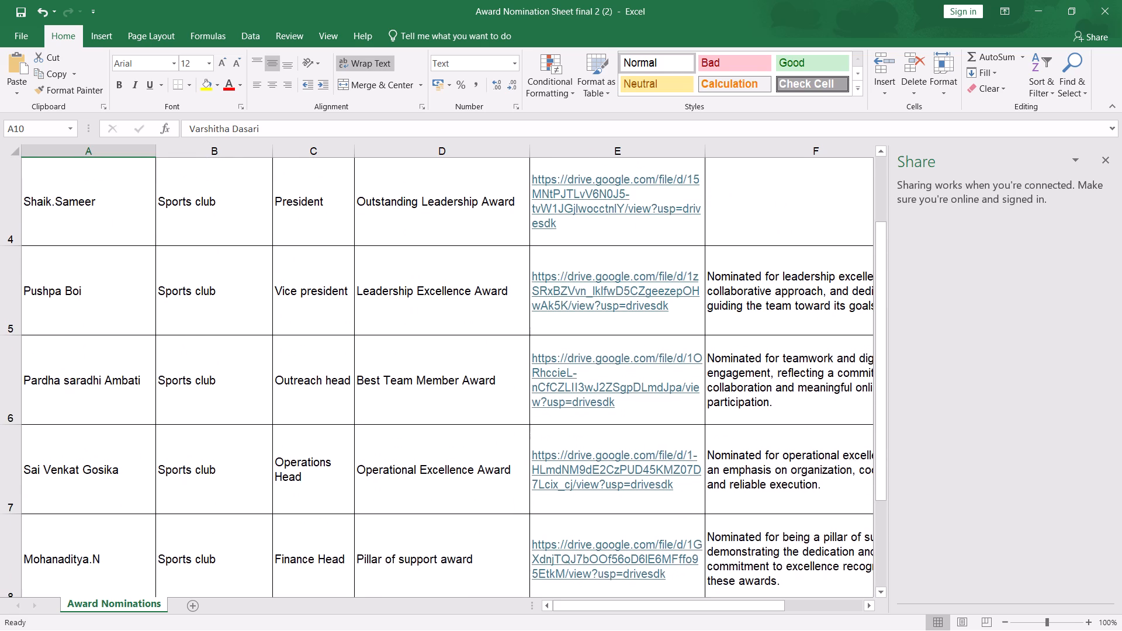
{"action": "scroll", "coordinate": [282, 489], "scroll_direction": "down", "scroll_amount": 1}
{"action": "scroll", "coordinate": [335, 475], "scroll_direction": "down", "scroll_amount": 2}
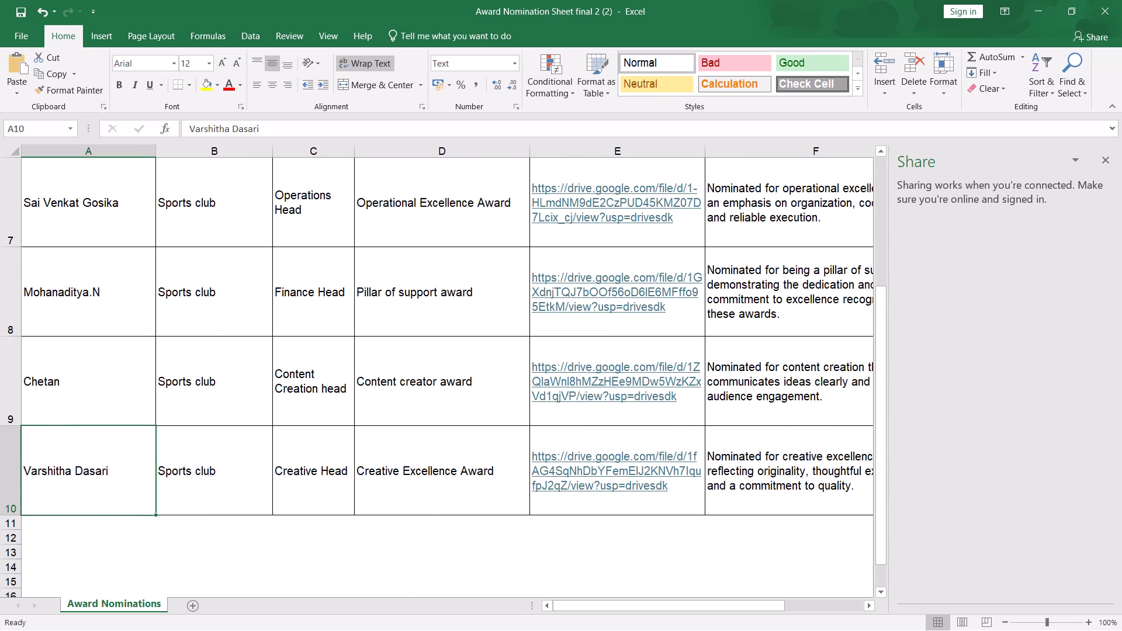
Clear the Full Name entries of the Creative Head and the Content Creation head.
{"action": "left_click", "coordinate": [93, 502]}
{"action": "key", "text": "BackSpace"}
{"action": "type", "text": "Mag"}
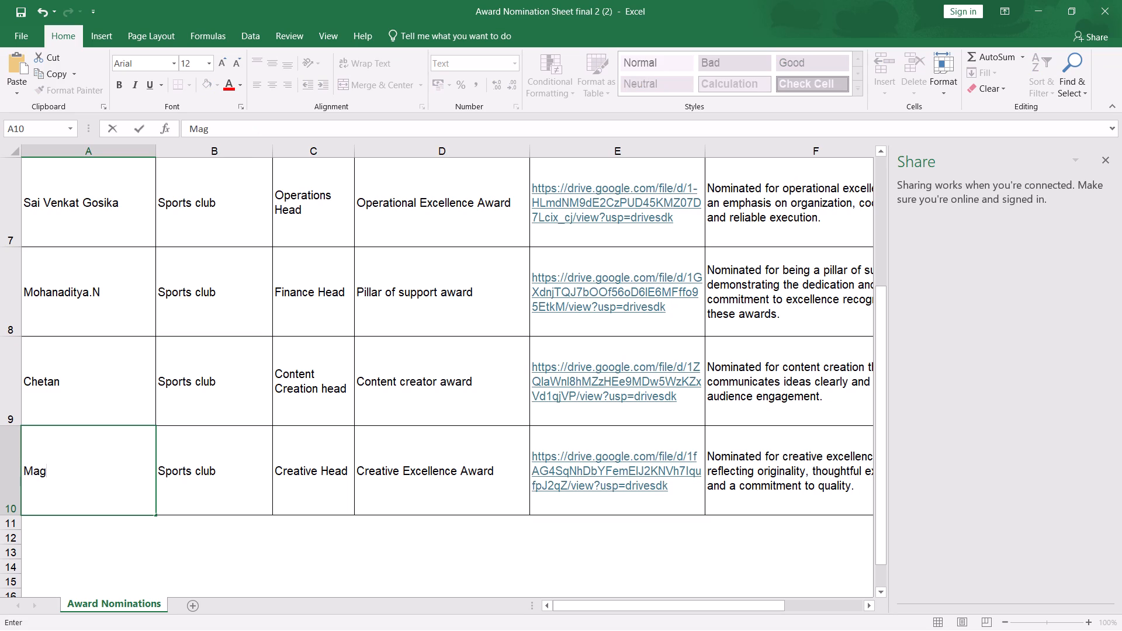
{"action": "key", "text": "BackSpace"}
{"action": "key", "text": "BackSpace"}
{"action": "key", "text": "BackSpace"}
{"action": "left_click", "coordinate": [71, 380]}
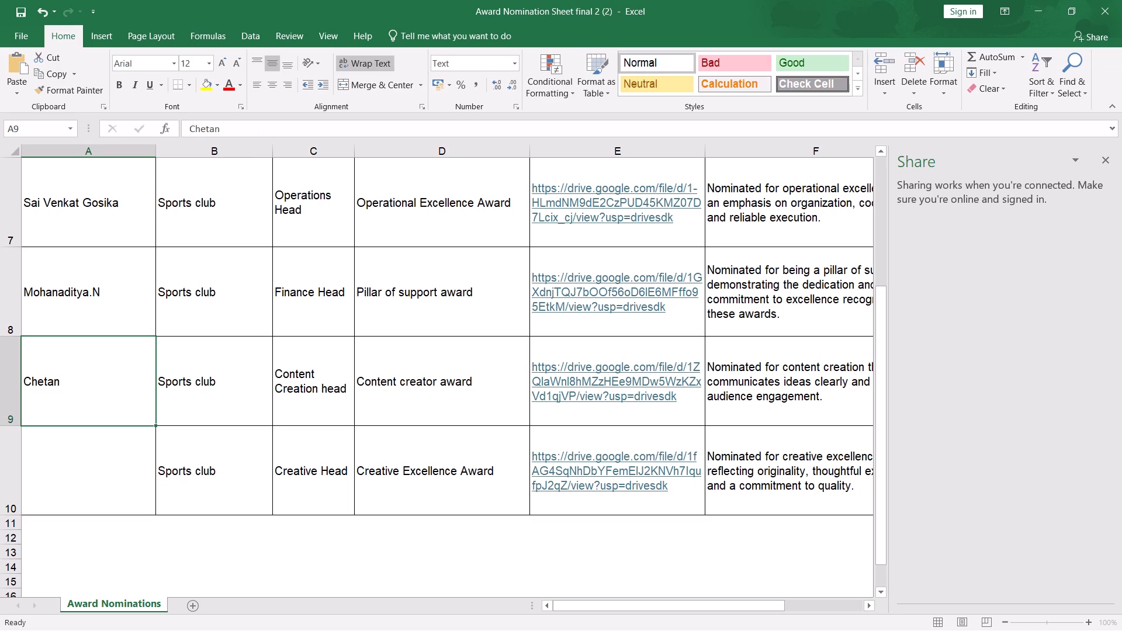
{"action": "key", "text": "BackSpace"}
{"action": "key", "text": "BackSpace"}
{"action": "scroll", "coordinate": [71, 380], "scroll_direction": "up", "scroll_amount": 1}
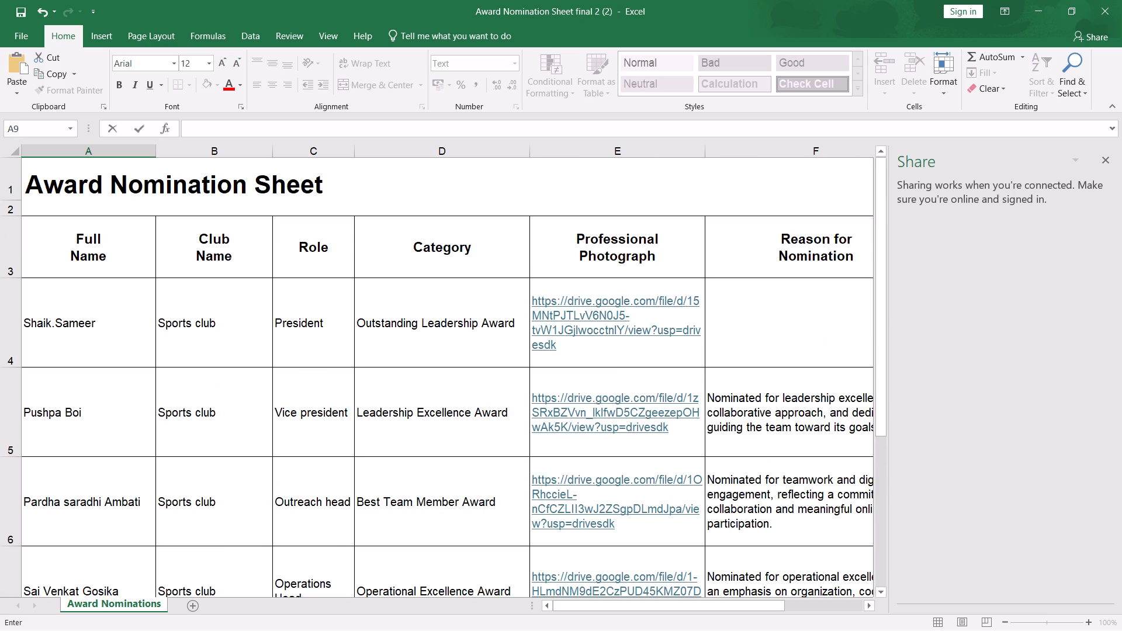
{"action": "scroll", "coordinate": [71, 380], "scroll_direction": "up", "scroll_amount": 1}
{"action": "left_click", "coordinate": [99, 421]}
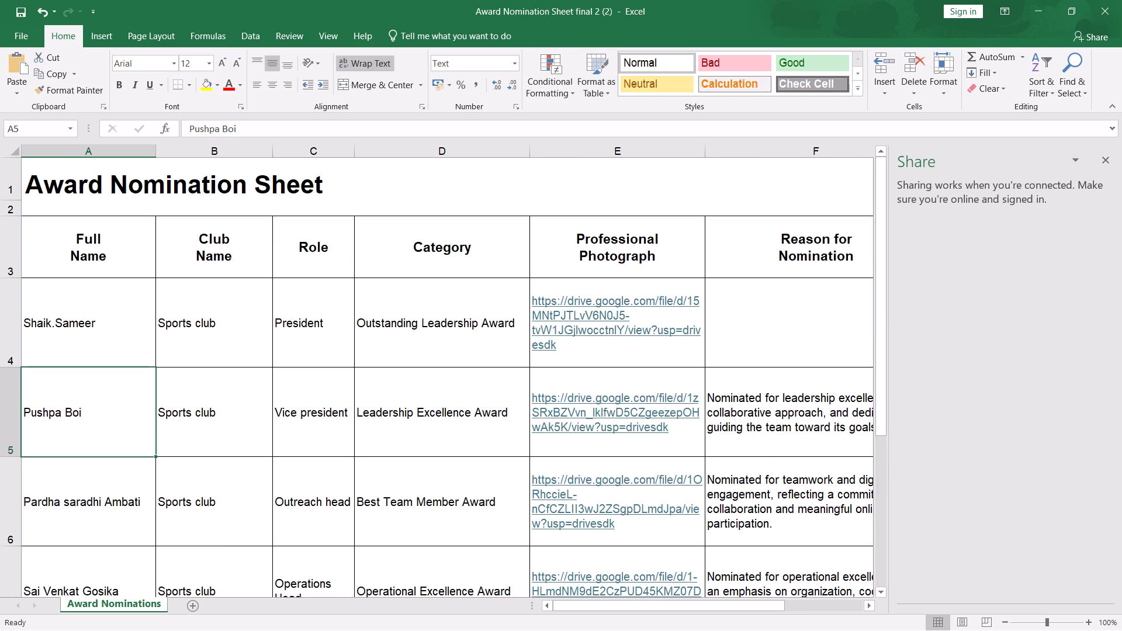
{"action": "left_click", "coordinate": [75, 407]}
{"action": "left_click", "coordinate": [86, 411]}
{"action": "key", "text": "BackSpace"}
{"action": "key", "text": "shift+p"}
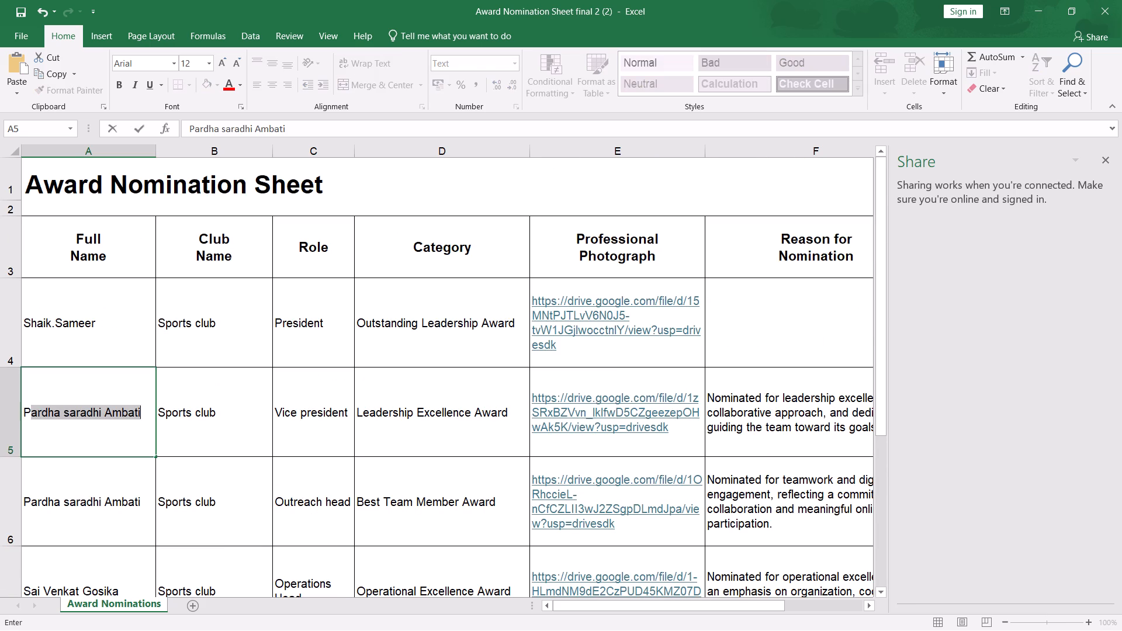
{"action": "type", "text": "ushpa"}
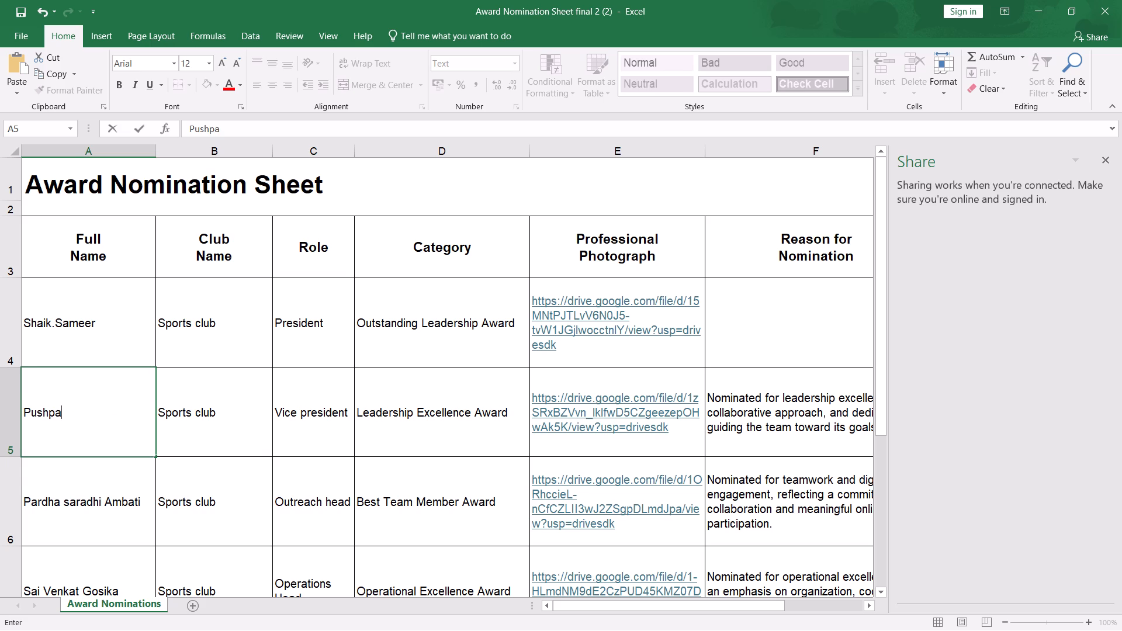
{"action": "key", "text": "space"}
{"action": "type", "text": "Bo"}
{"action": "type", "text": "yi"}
Replace the Outreach head's entry in the Full Name column with "Nikhilesh" and save the workbook.
{"action": "left_click", "coordinate": [119, 491]}
{"action": "key", "text": "BackSpace"}
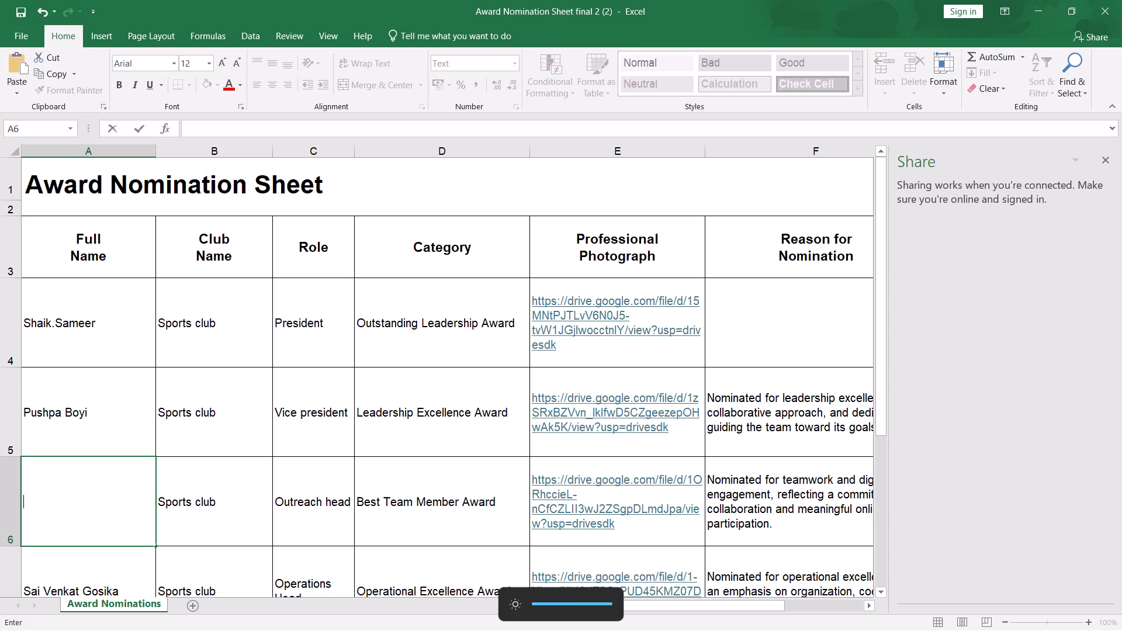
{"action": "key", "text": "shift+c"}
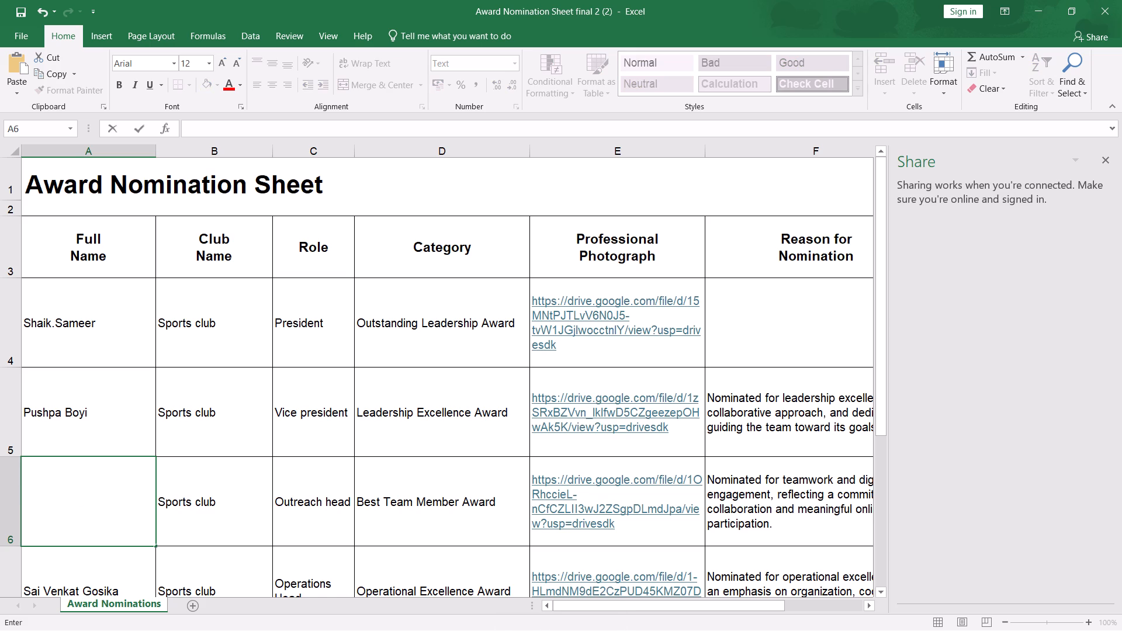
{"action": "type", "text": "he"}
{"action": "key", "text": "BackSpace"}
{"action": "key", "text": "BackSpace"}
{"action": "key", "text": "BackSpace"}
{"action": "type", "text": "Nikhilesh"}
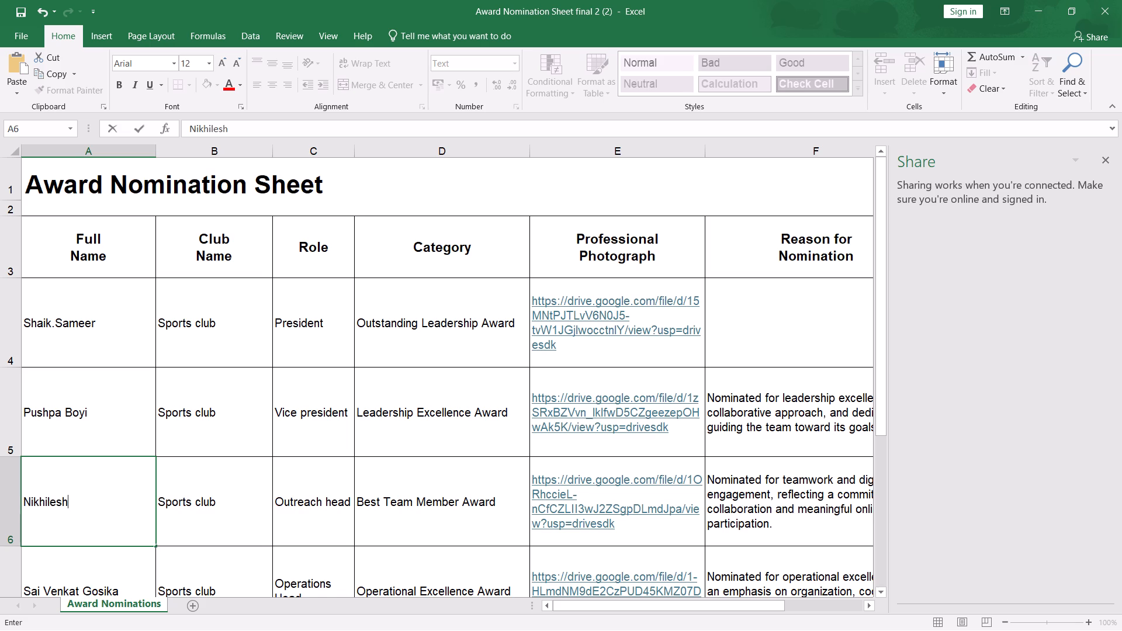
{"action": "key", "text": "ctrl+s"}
{"action": "scroll", "coordinate": [129, 411], "scroll_direction": "down", "scroll_amount": 2}
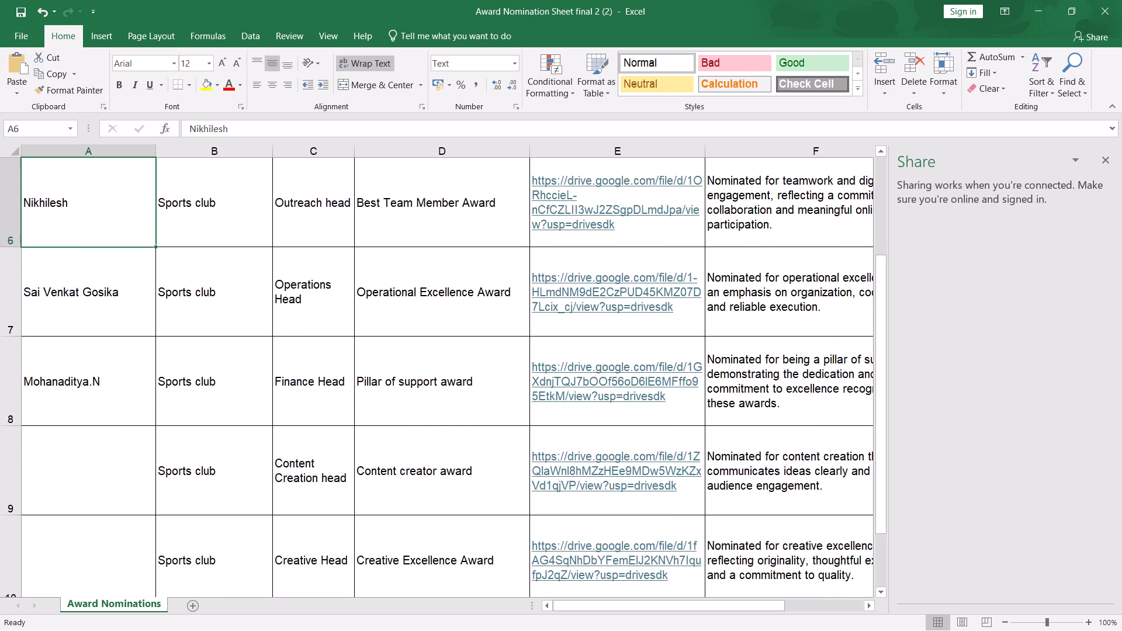
{"action": "scroll", "coordinate": [129, 411], "scroll_direction": "right", "scroll_amount": 1}
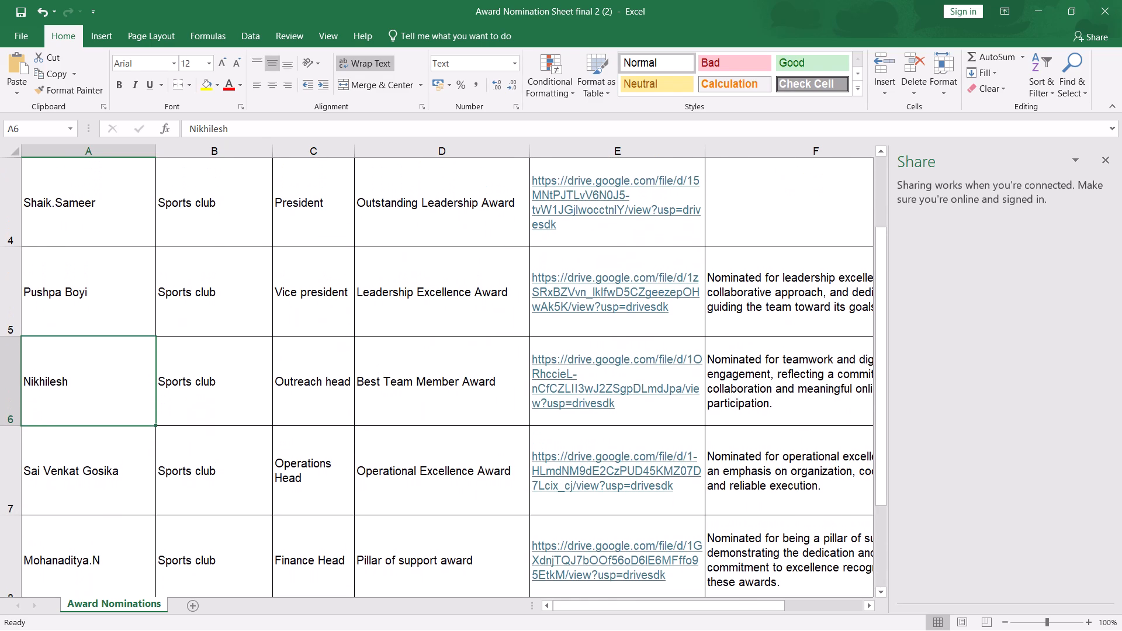
{"action": "left_click", "coordinate": [114, 464]}
{"action": "key", "text": "BackSpace"}
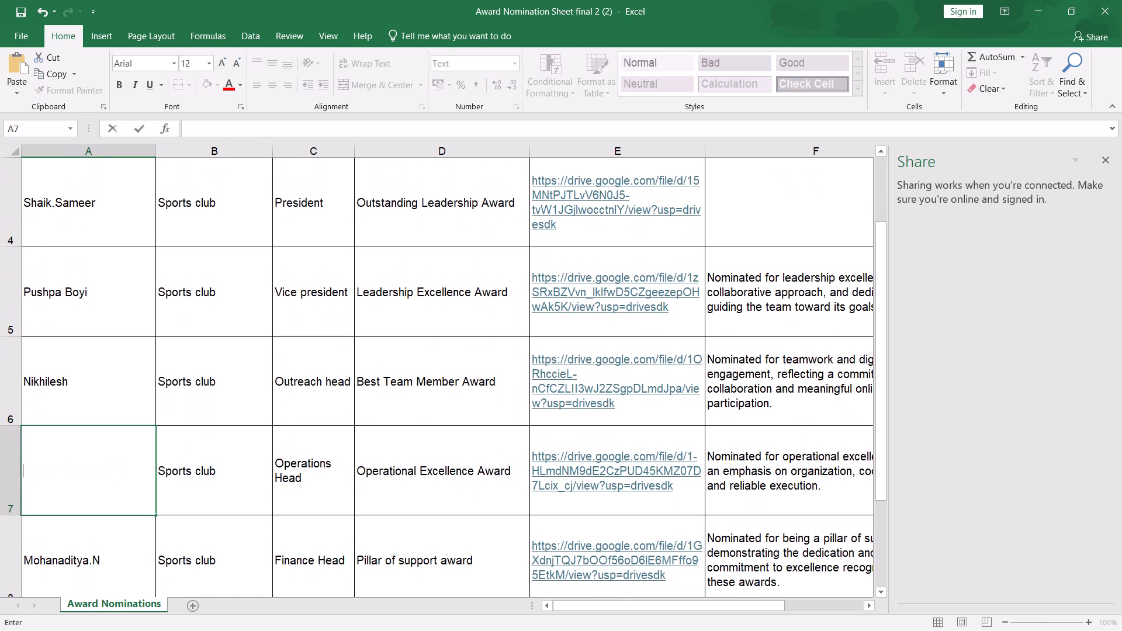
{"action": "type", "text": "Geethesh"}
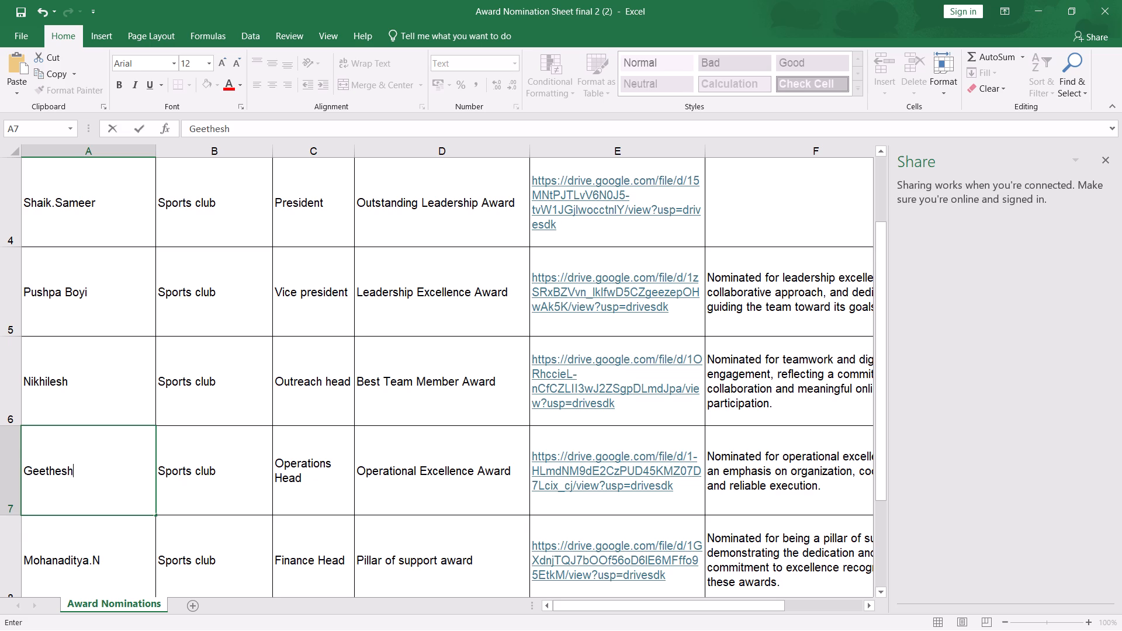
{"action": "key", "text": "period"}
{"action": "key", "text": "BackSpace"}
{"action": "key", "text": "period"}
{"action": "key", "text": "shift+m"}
{"action": "scroll", "coordinate": [120, 548], "scroll_direction": "down", "scroll_amount": 1}
{"action": "key", "text": "ctrl+s"}
Enter "Chethan" as the Content Creation head's full name and save the workbook.
{"action": "scroll", "coordinate": [120, 548], "scroll_direction": "down", "scroll_amount": 3}
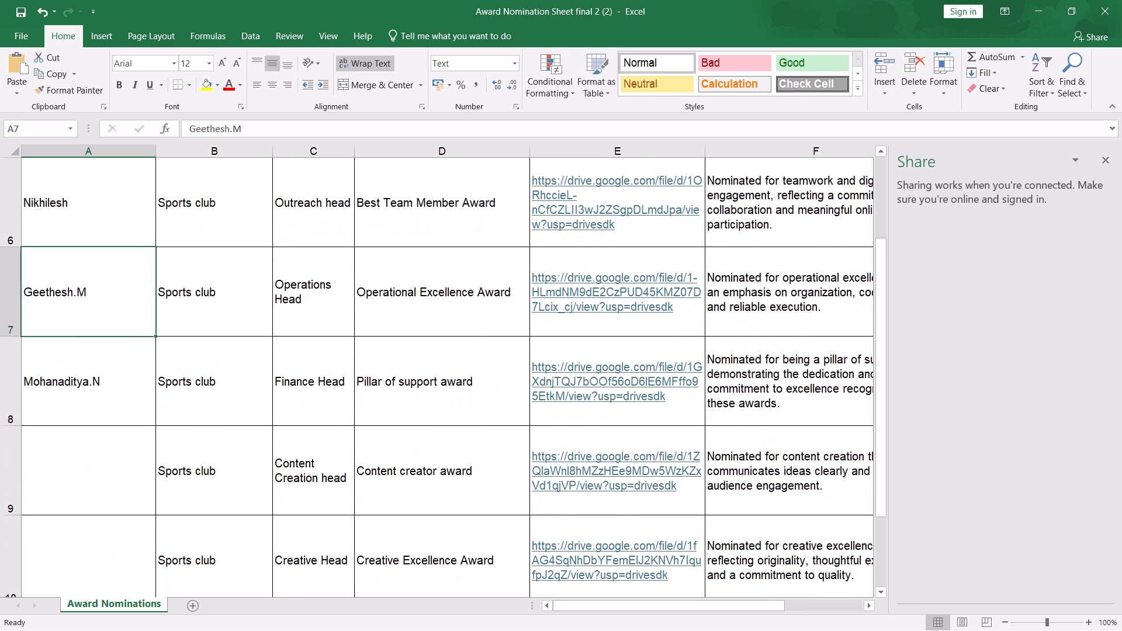
{"action": "scroll", "coordinate": [50, 478], "scroll_direction": "down", "scroll_amount": 1}
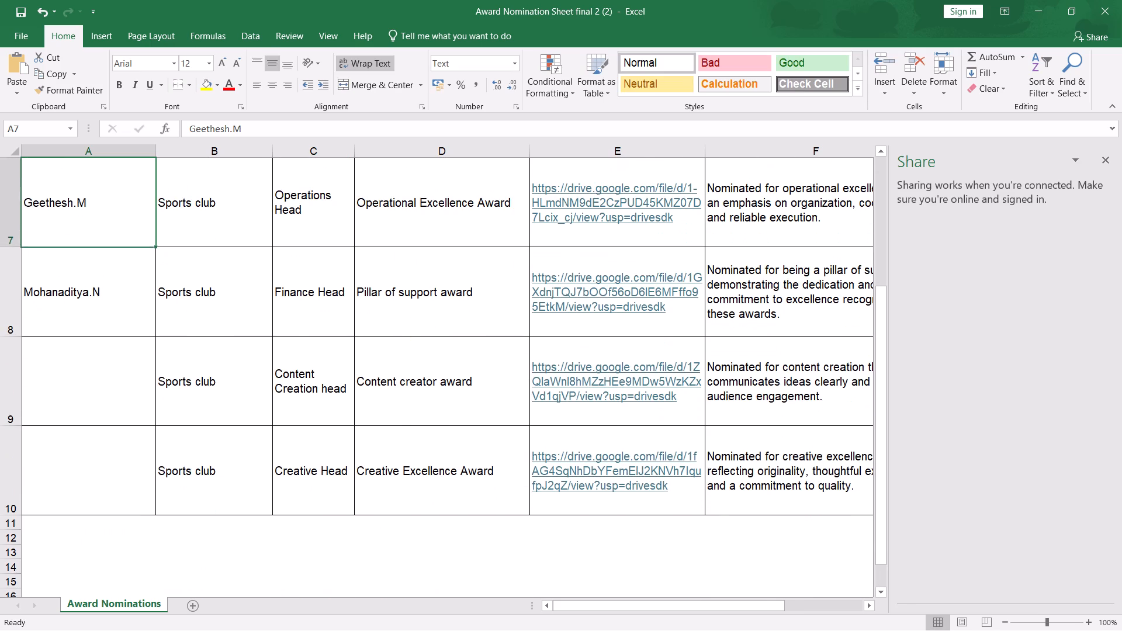
{"action": "double_click", "coordinate": [79, 418]}
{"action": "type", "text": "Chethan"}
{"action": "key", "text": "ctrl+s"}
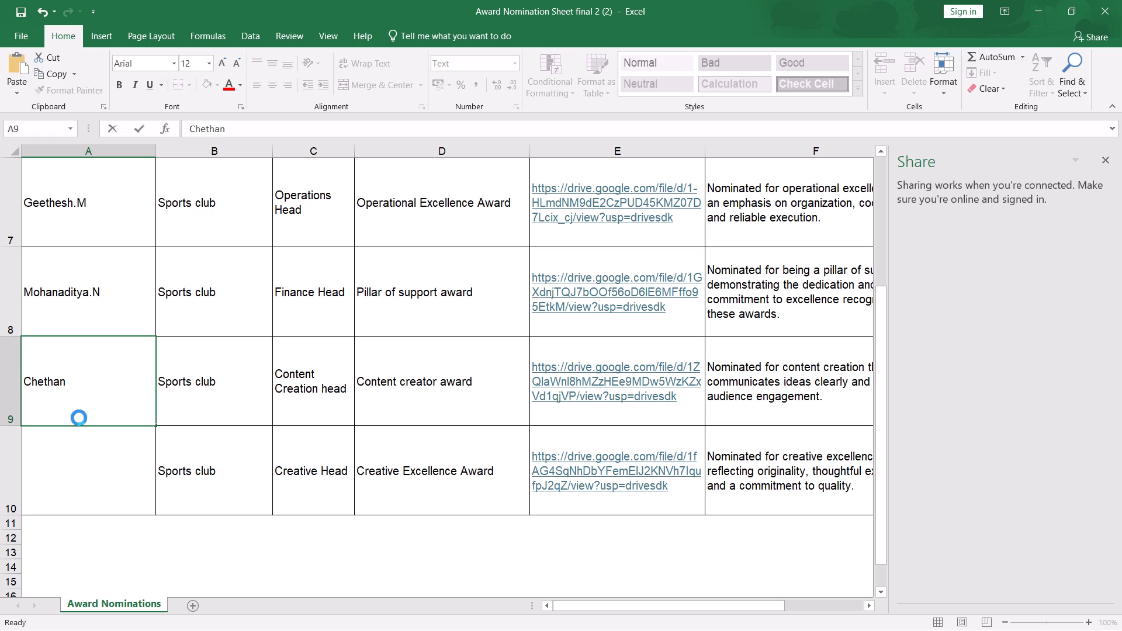
{"action": "left_click", "coordinate": [85, 481]}
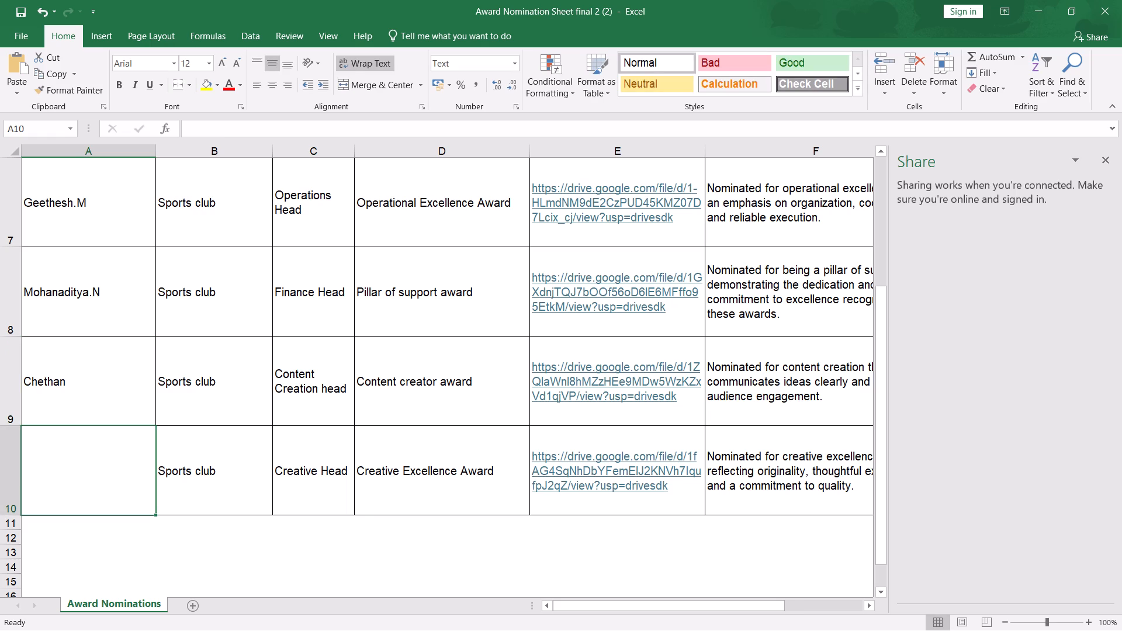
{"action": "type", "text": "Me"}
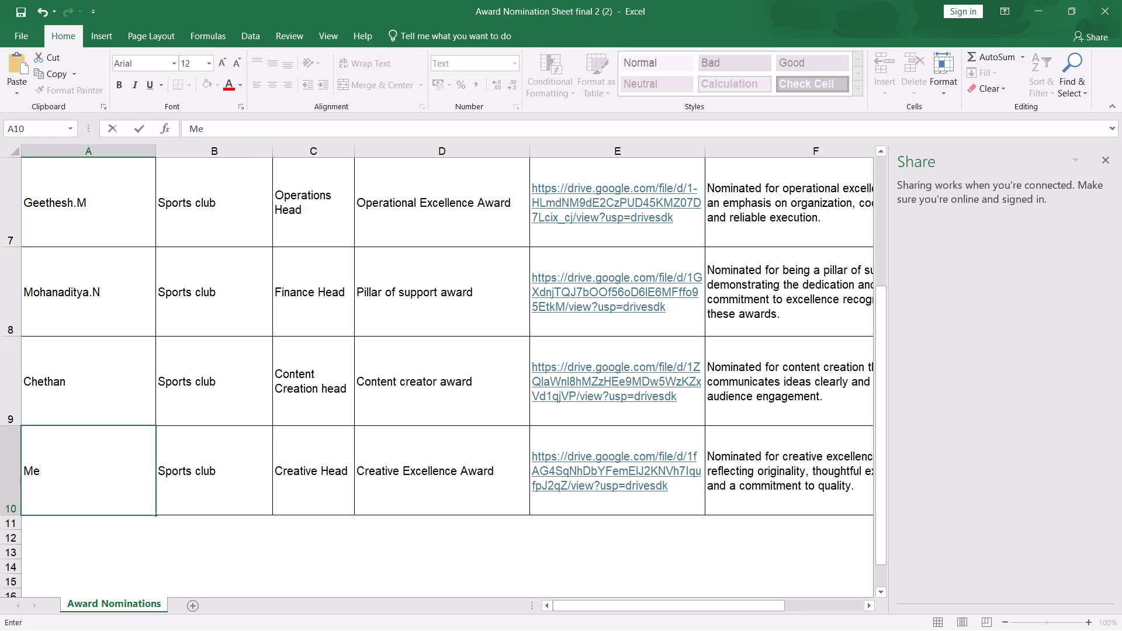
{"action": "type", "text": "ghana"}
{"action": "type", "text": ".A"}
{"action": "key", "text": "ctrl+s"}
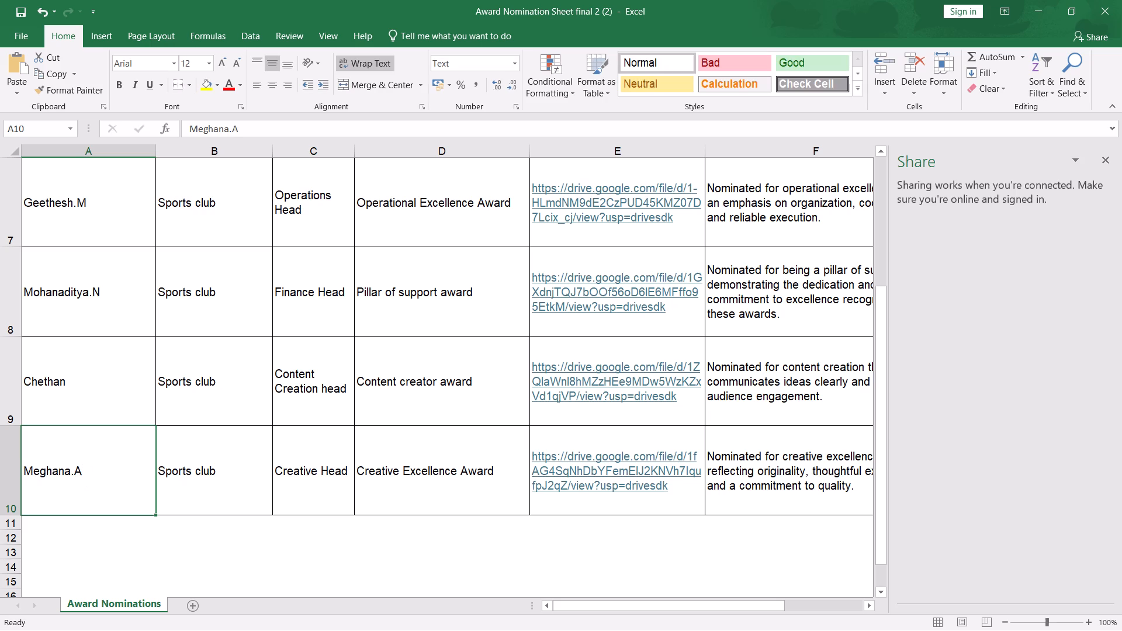
Try to open the Professional Photograph links of the Operations Head, the Content Creation head and the President.
{"action": "left_click", "coordinate": [61, 379]}
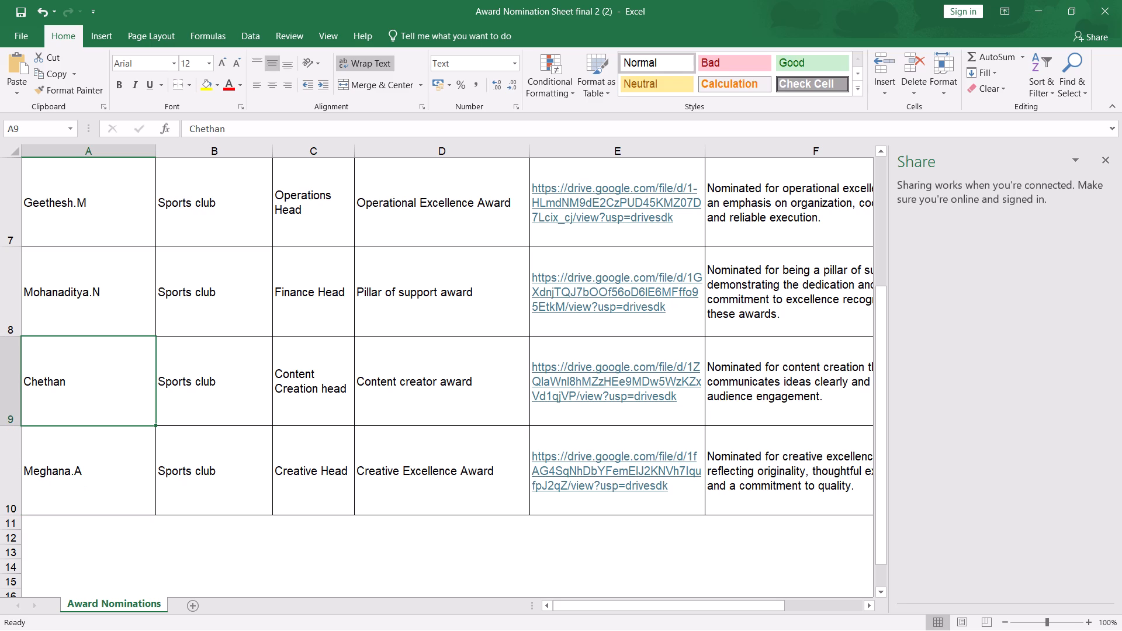
{"action": "left_click", "coordinate": [585, 206]}
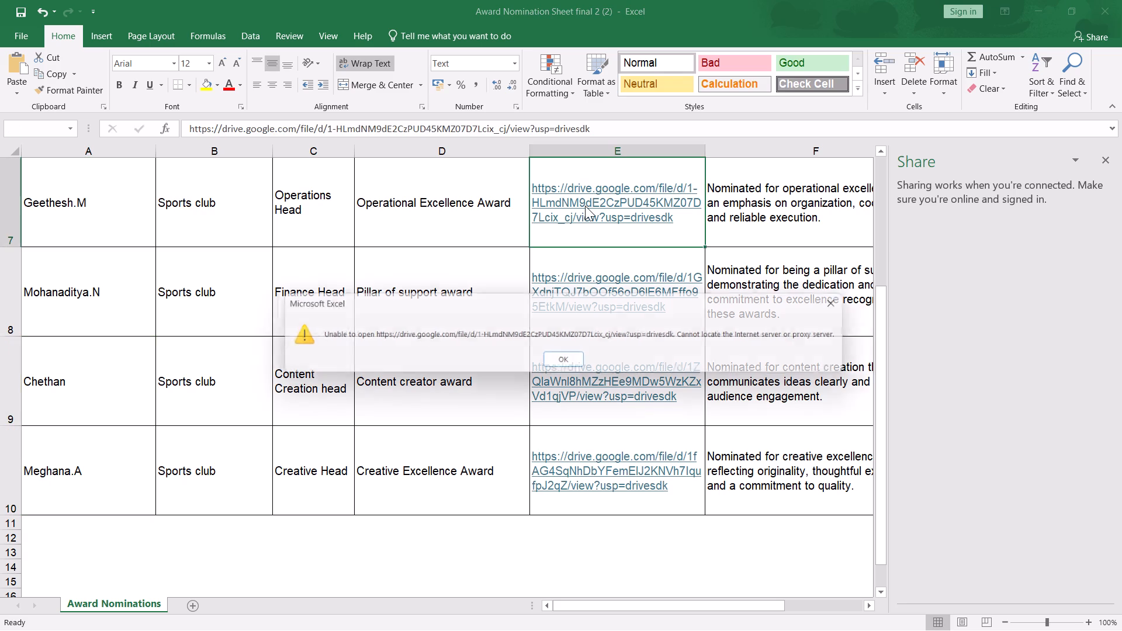
{"action": "left_click", "coordinate": [567, 366]}
{"action": "key", "text": "ctrl+s"}
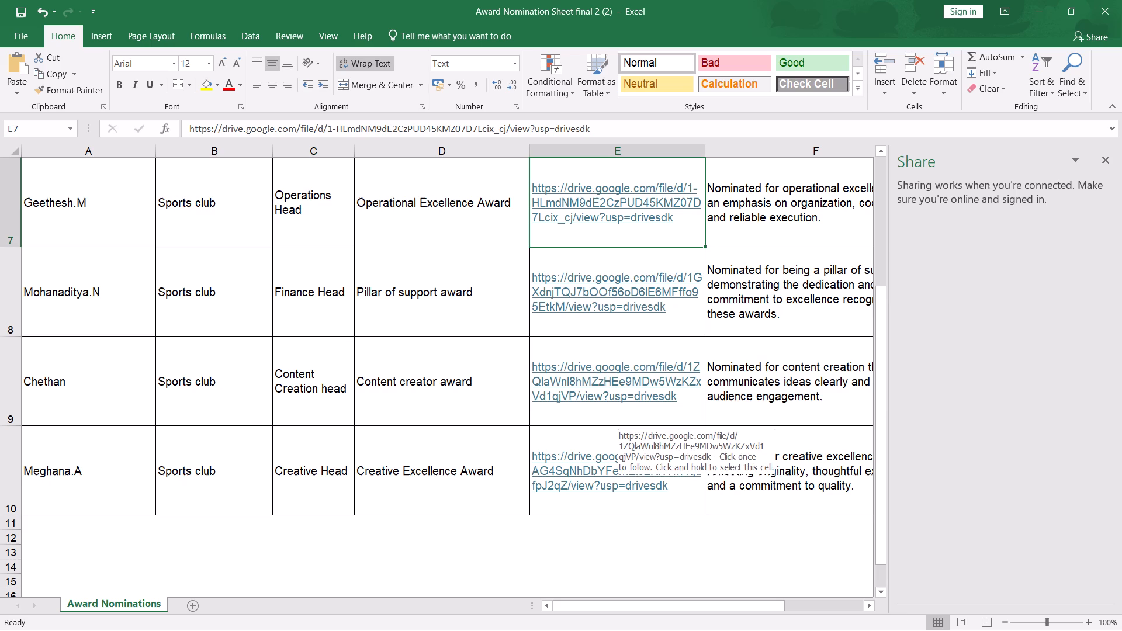
{"action": "left_click", "coordinate": [534, 369]}
{"action": "left_click", "coordinate": [570, 364]}
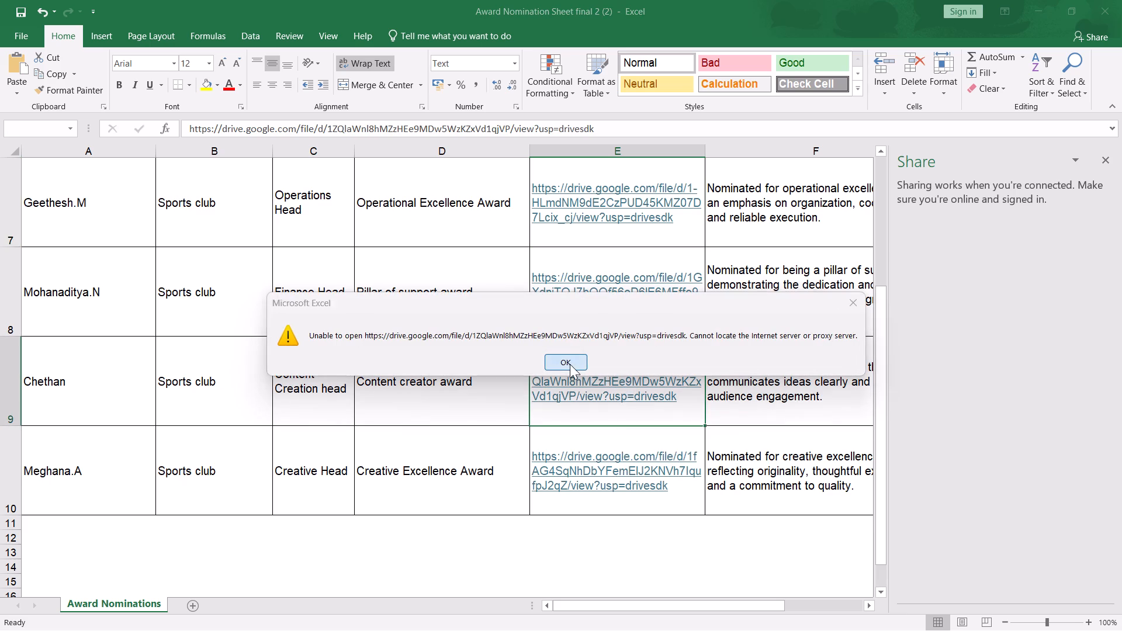
{"action": "left_click_drag", "start_coordinate": [532, 361], "coordinate": [676, 398]}
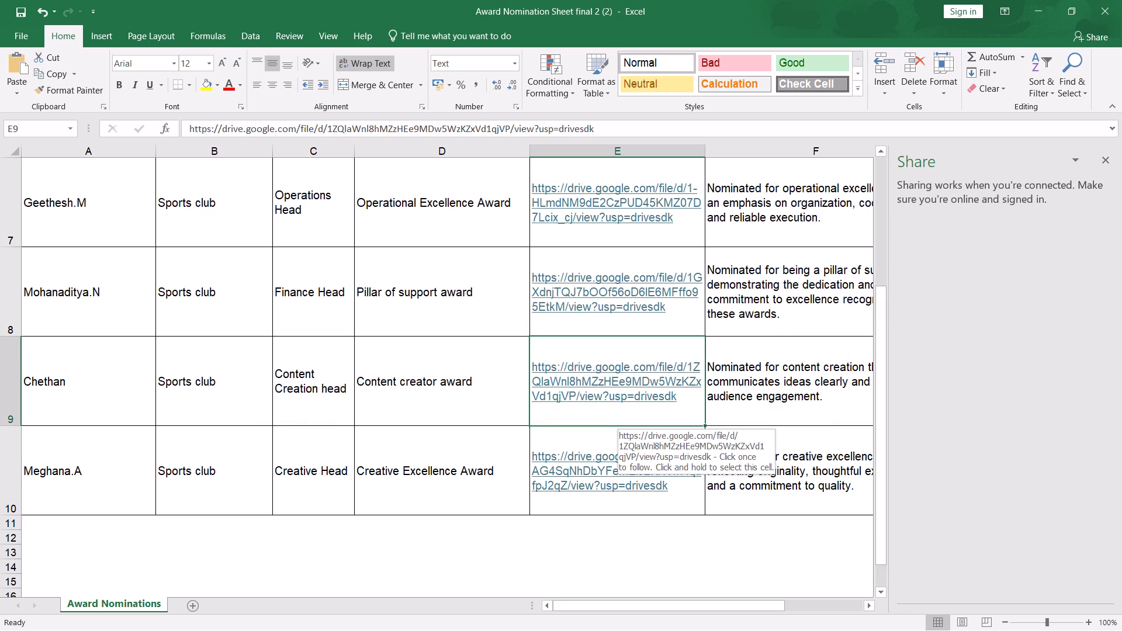
{"action": "left_click_drag", "start_coordinate": [676, 398], "coordinate": [678, 403]}
{"action": "left_click_drag", "start_coordinate": [678, 403], "coordinate": [631, 385]}
{"action": "scroll", "coordinate": [631, 385], "scroll_direction": "up", "scroll_amount": 5}
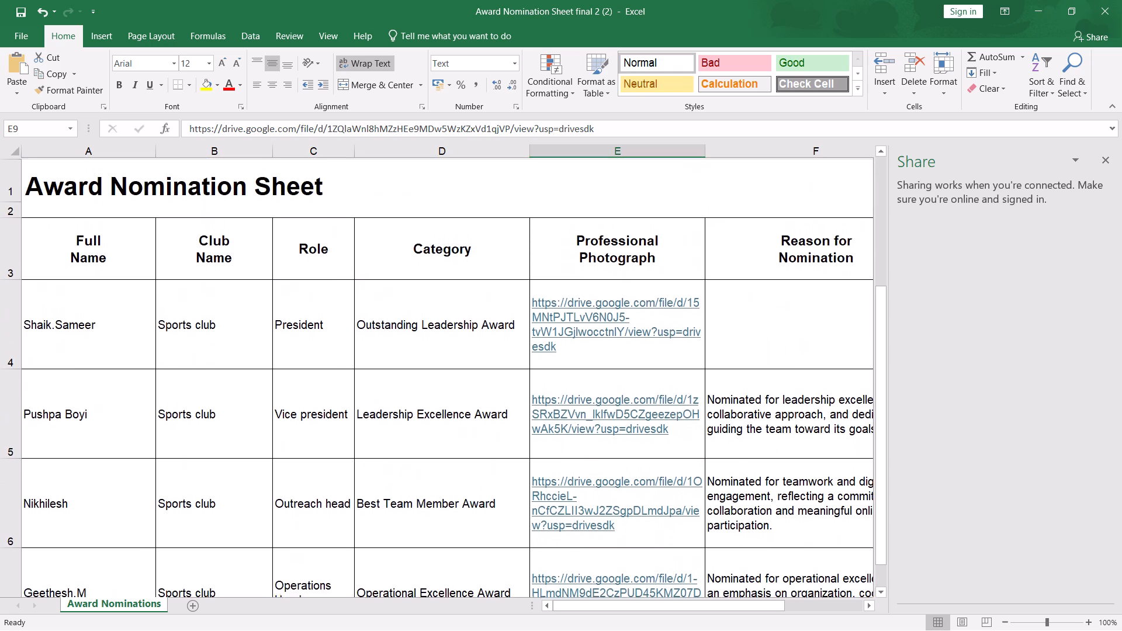
{"action": "left_click", "coordinate": [614, 316]}
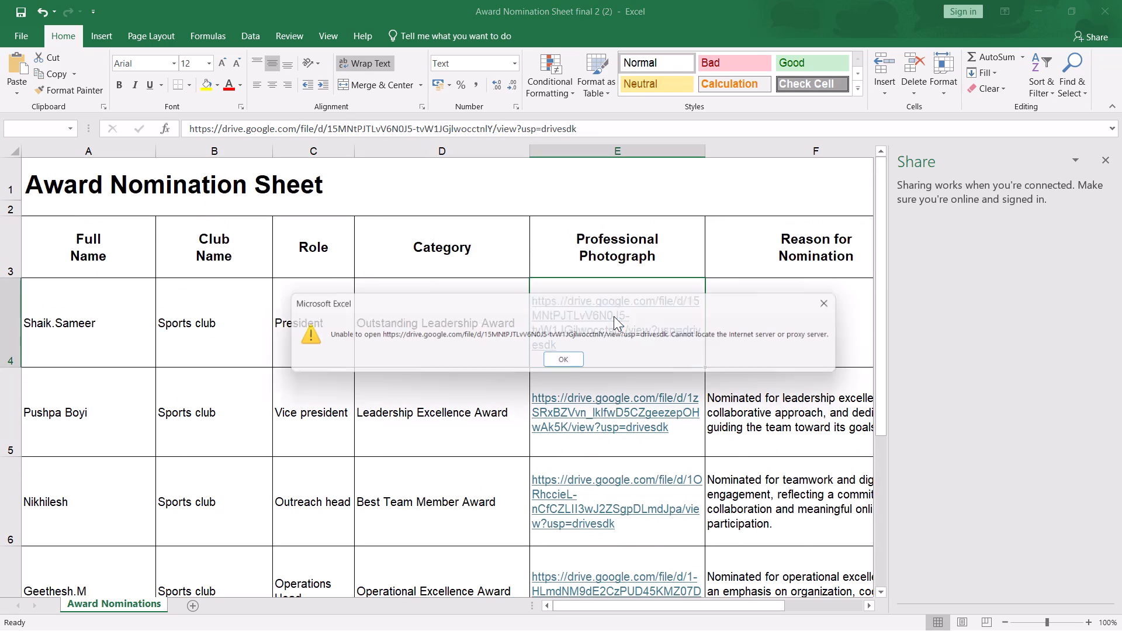
{"action": "left_click", "coordinate": [562, 360]}
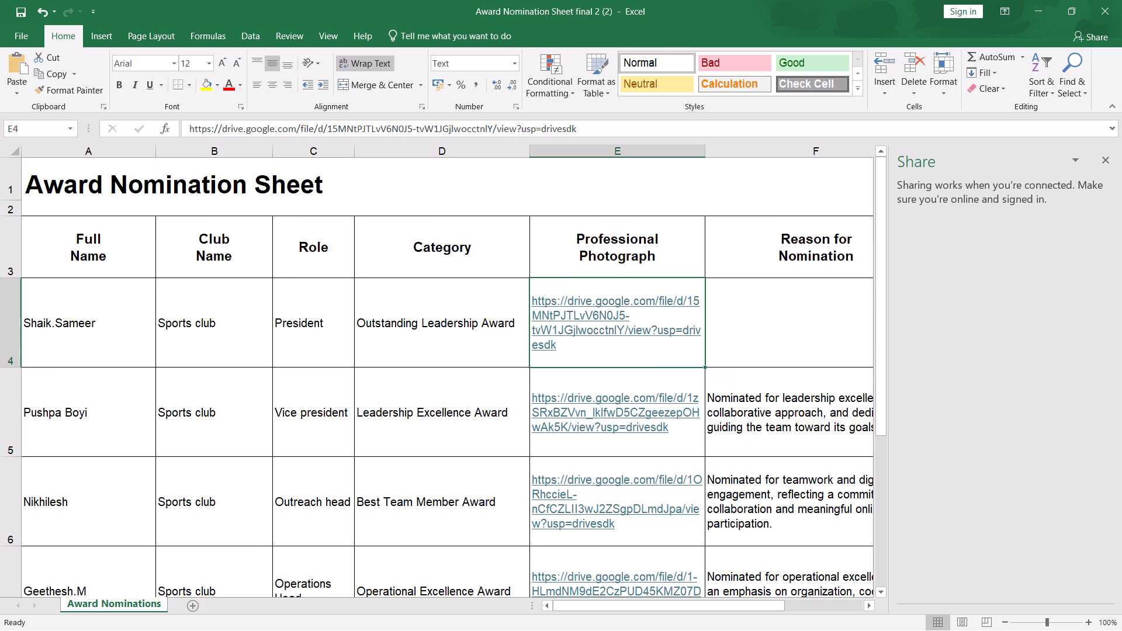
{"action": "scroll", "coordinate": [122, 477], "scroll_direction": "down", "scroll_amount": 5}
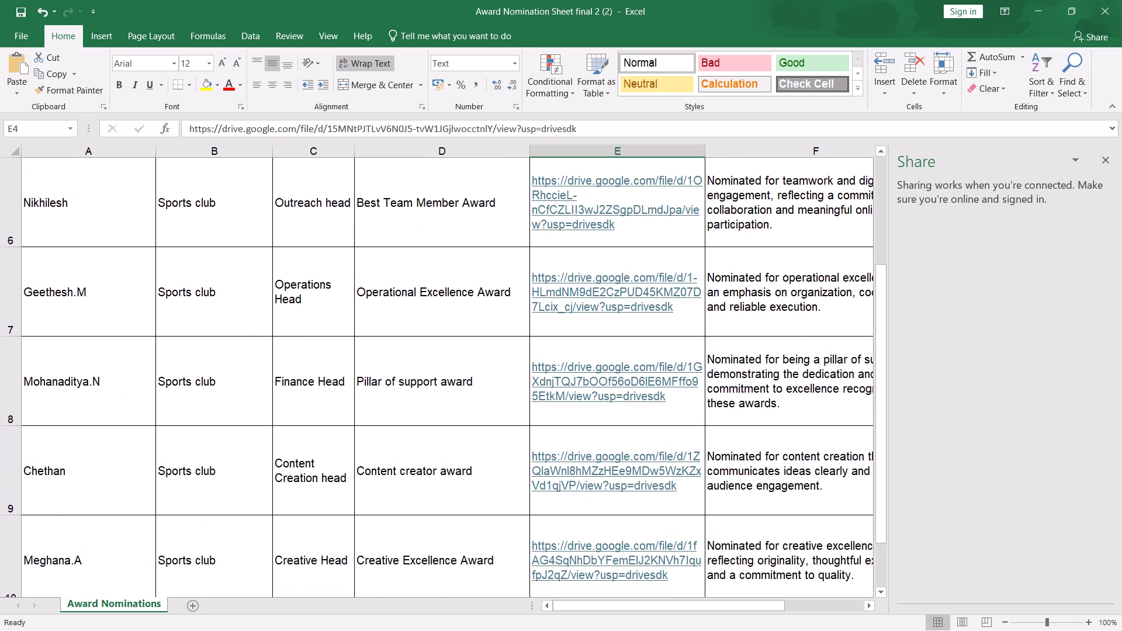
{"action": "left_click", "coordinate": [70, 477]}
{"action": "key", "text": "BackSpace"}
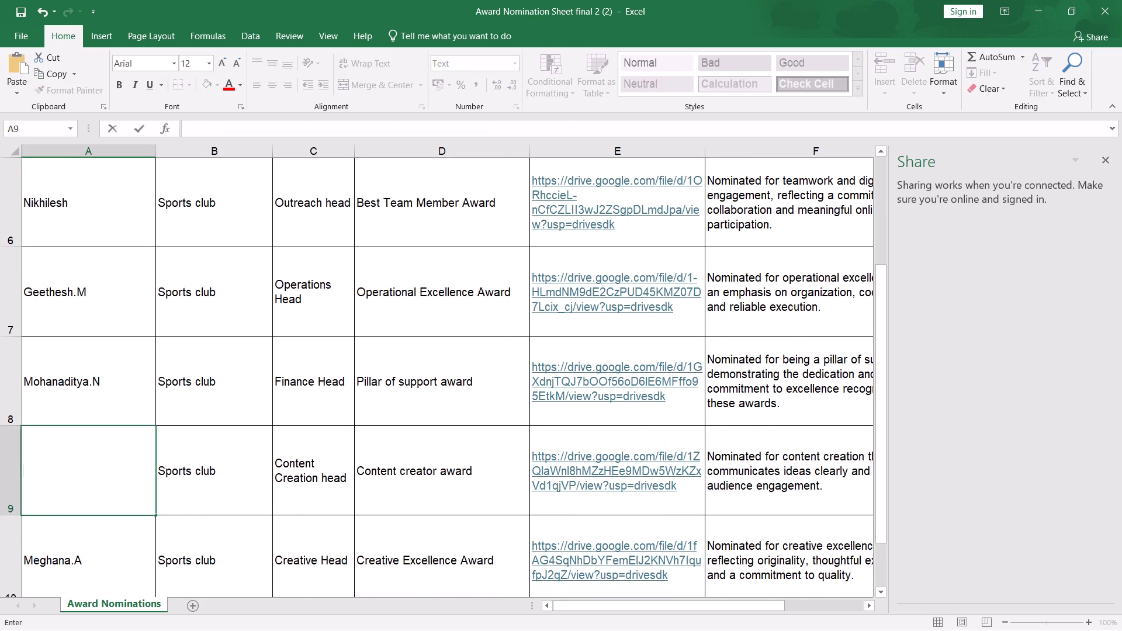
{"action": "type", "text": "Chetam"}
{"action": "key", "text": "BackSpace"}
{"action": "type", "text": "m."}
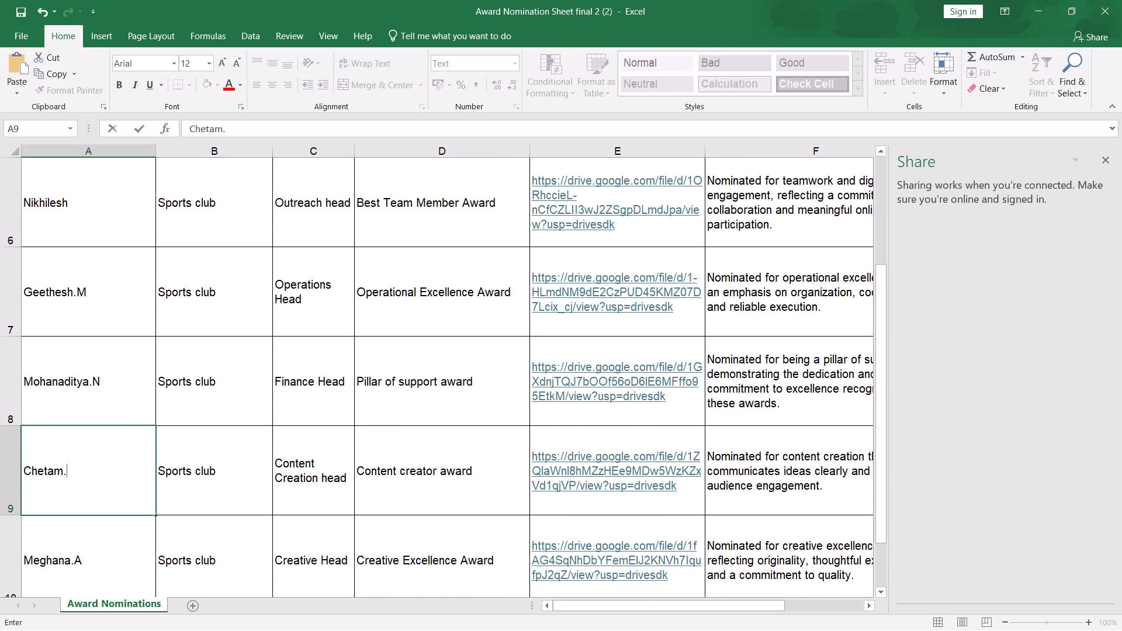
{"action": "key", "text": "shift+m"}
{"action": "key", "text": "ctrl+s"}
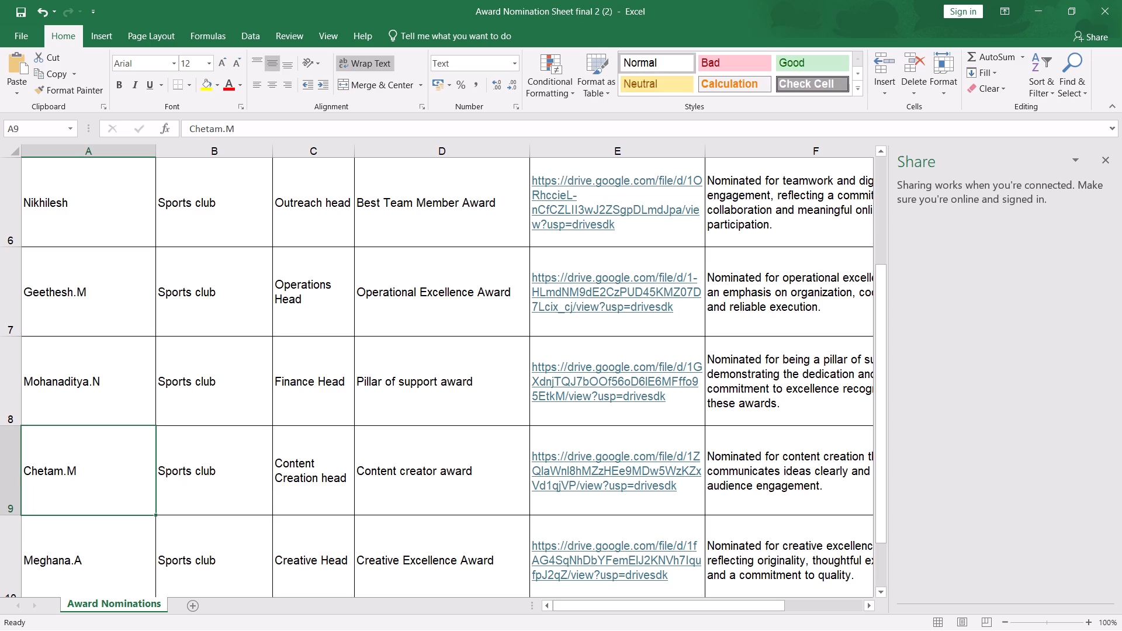
Replace the Content Creation head's full name with the first name "Chetan", a period and the nominee's surname, and save the workbook.
{"action": "left_click", "coordinate": [106, 470]}
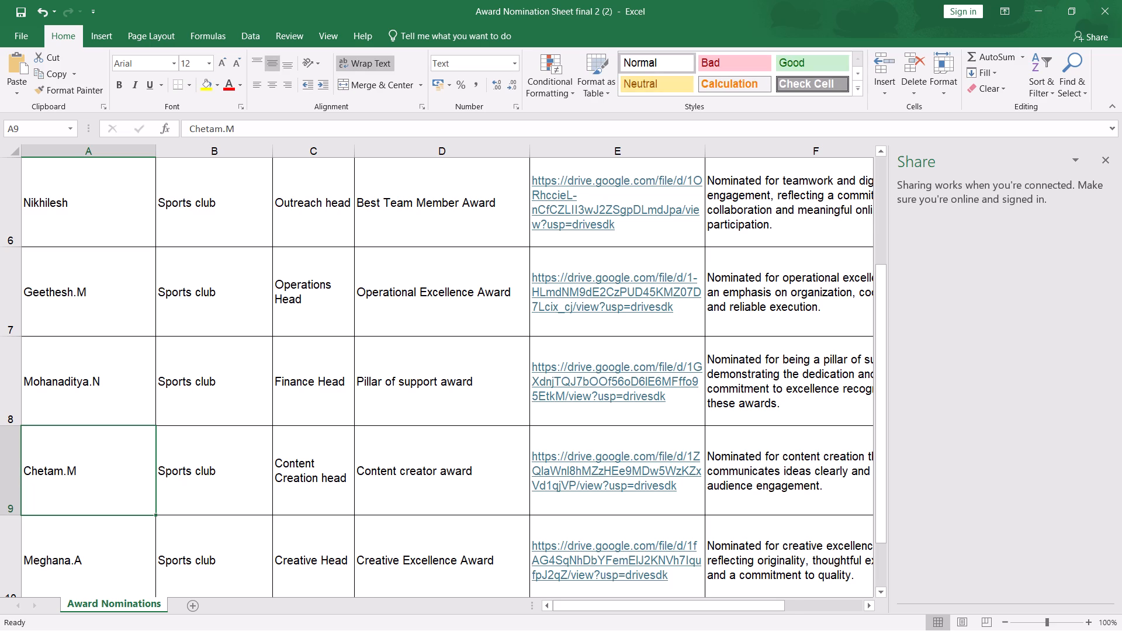
{"action": "key", "text": "BackSpace"}
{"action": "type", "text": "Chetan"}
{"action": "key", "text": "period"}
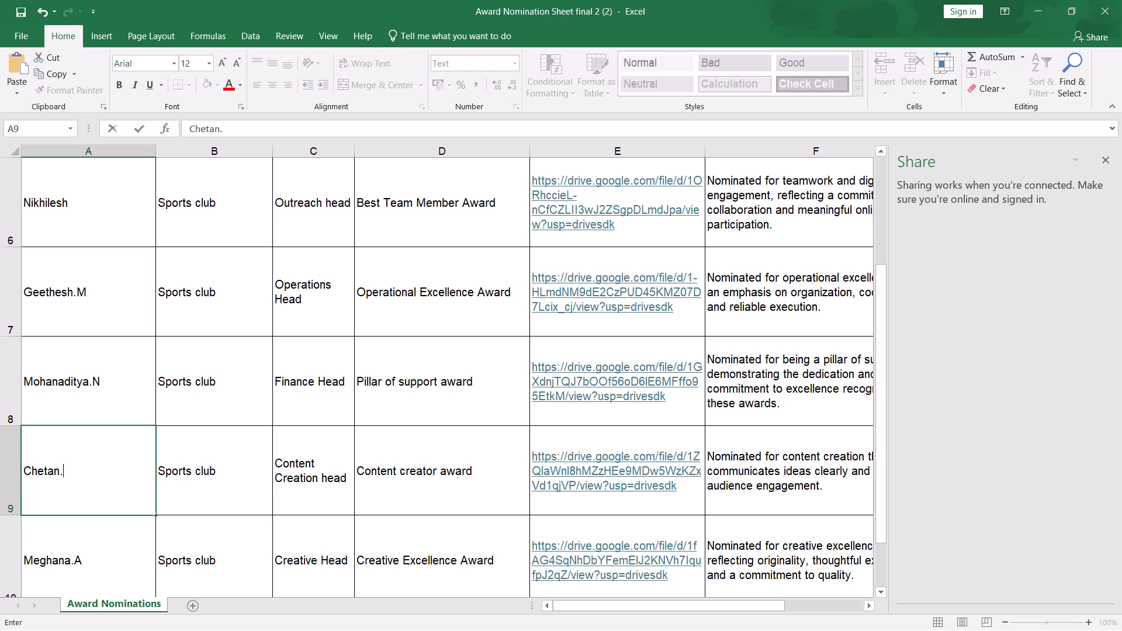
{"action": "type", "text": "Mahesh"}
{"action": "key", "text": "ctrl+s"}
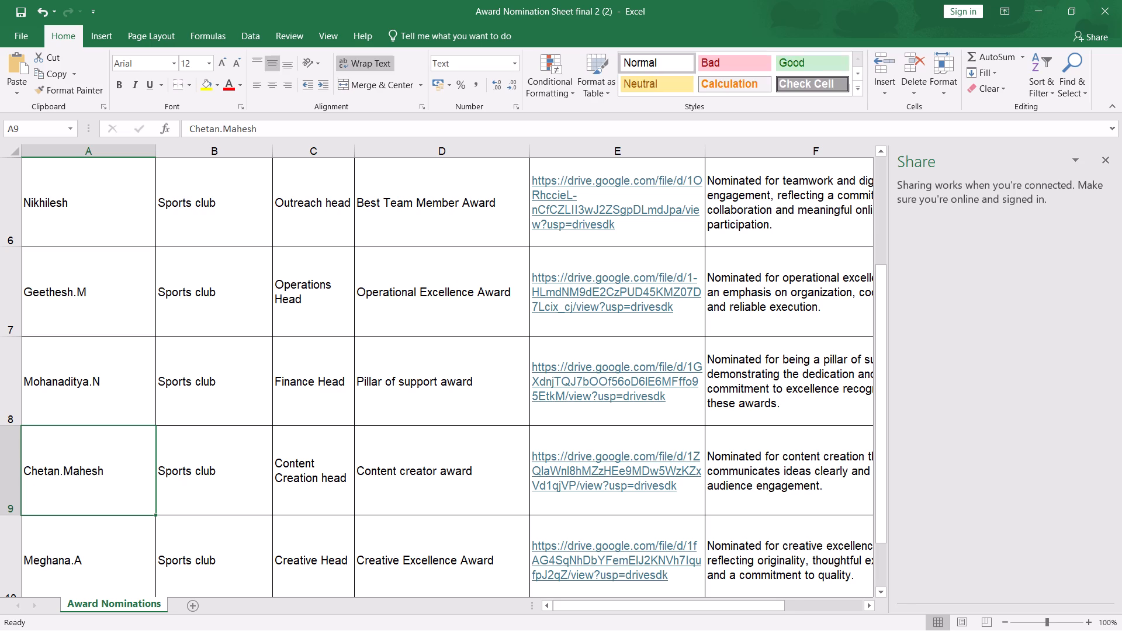
Close the Share pane to give the nomination table more room.
{"action": "scroll", "coordinate": [106, 470], "scroll_direction": "down", "scroll_amount": 1}
{"action": "scroll", "coordinate": [746, 236], "scroll_direction": "left", "scroll_amount": 2}
{"action": "left_click", "coordinate": [1105, 164]}
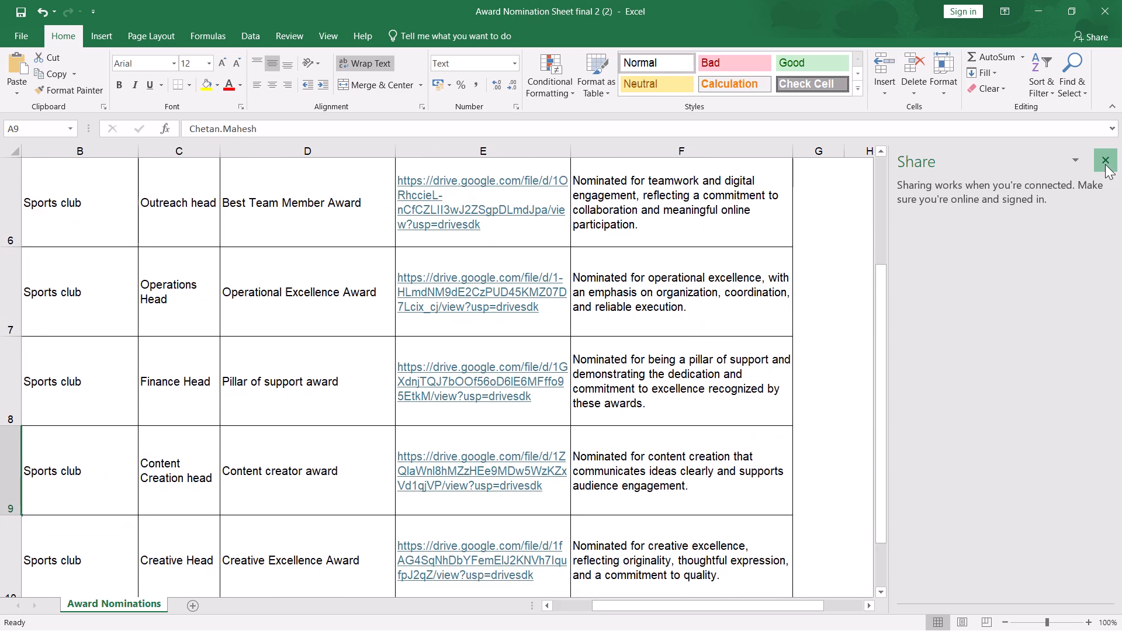
Review the whole nomination table from the title to the Creative Head's row, checking names, roles, categories, photograph links and nomination reasons.
{"action": "scroll", "coordinate": [683, 358], "scroll_direction": "up", "scroll_amount": 1}
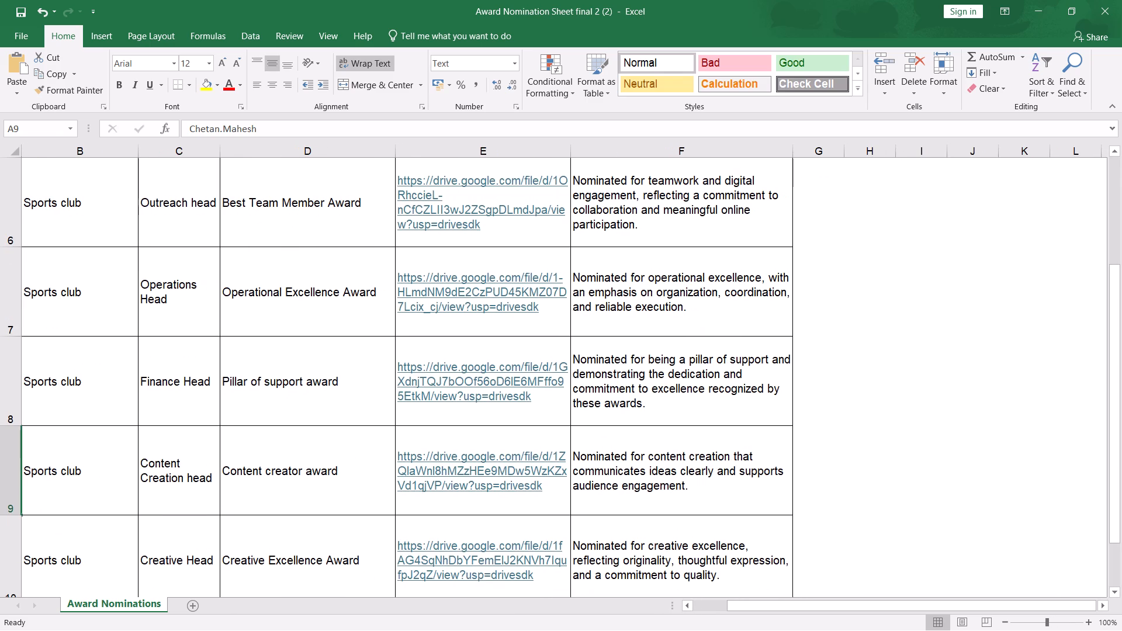
{"action": "scroll", "coordinate": [683, 358], "scroll_direction": "up", "scroll_amount": 2}
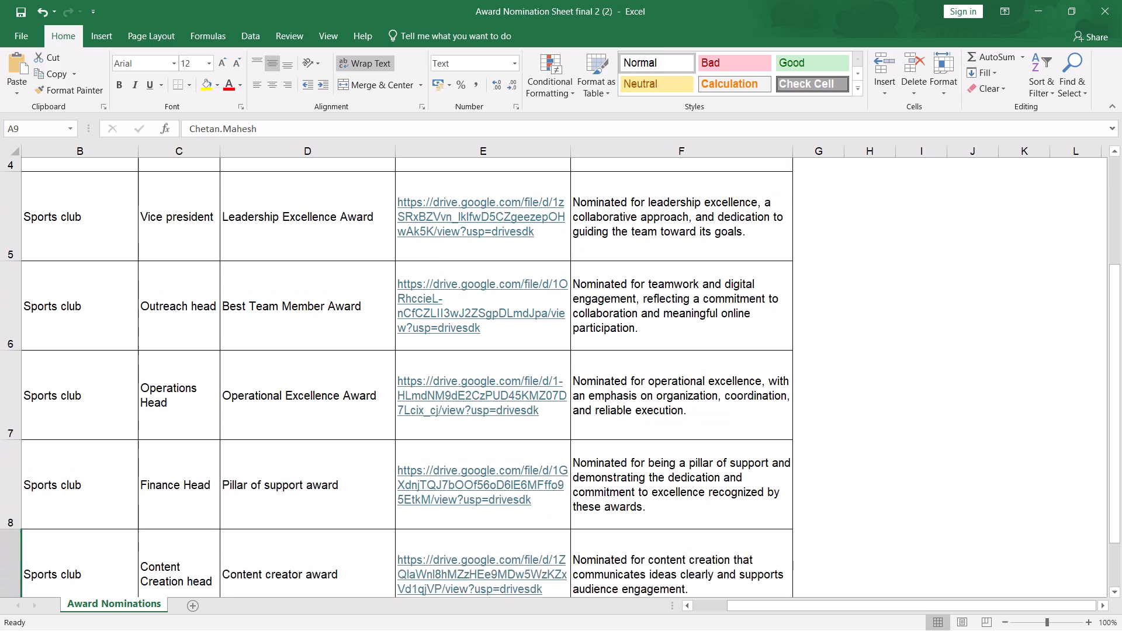
{"action": "scroll", "coordinate": [683, 358], "scroll_direction": "up", "scroll_amount": 8}
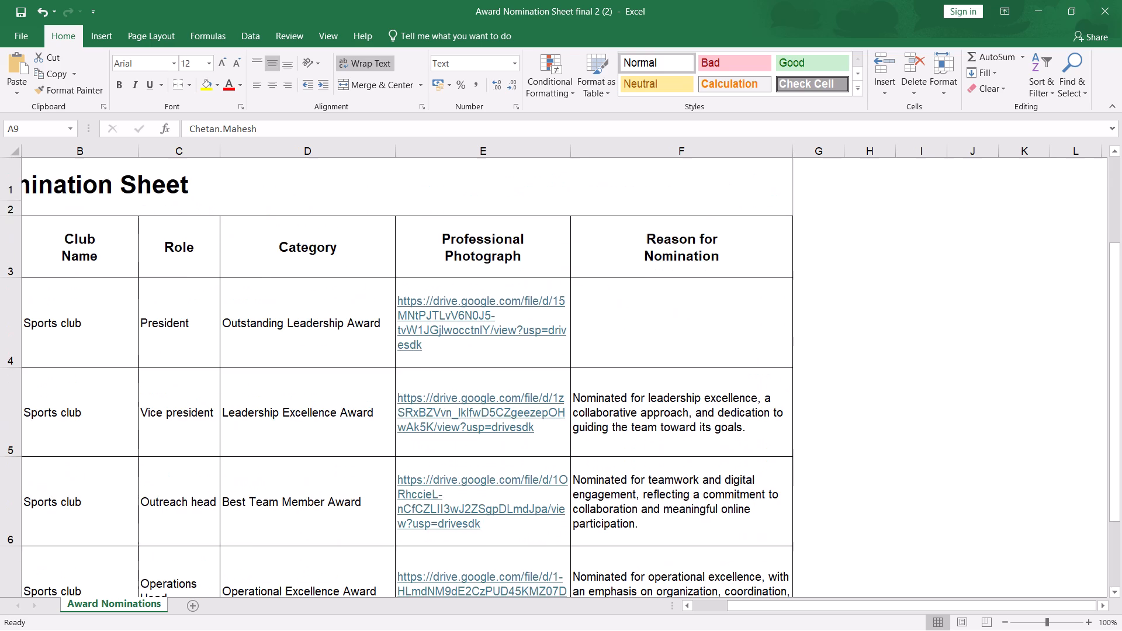
{"action": "scroll", "coordinate": [683, 358], "scroll_direction": "up", "scroll_amount": 7}
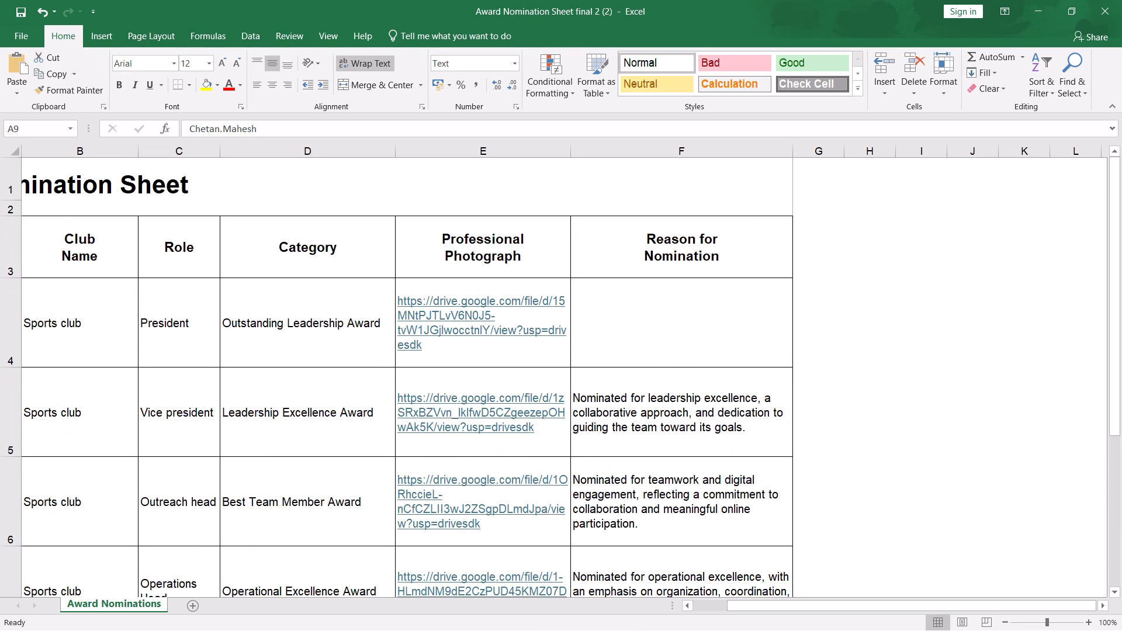
{"action": "scroll", "coordinate": [423, 342], "scroll_direction": "right", "scroll_amount": 6}
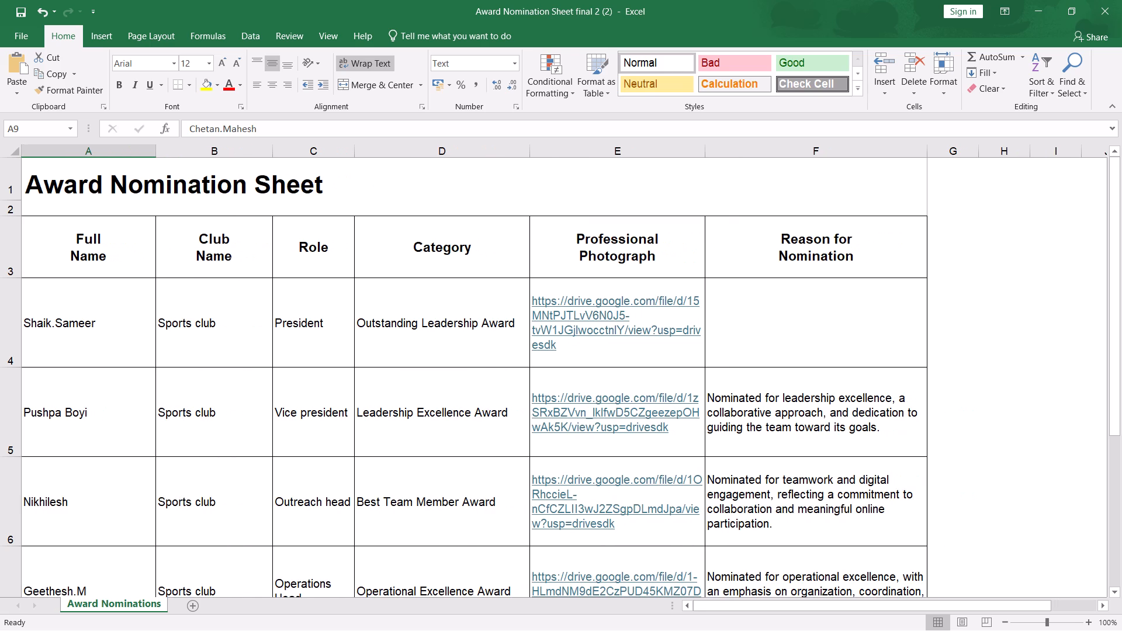
{"action": "scroll", "coordinate": [402, 335], "scroll_direction": "down", "scroll_amount": 1}
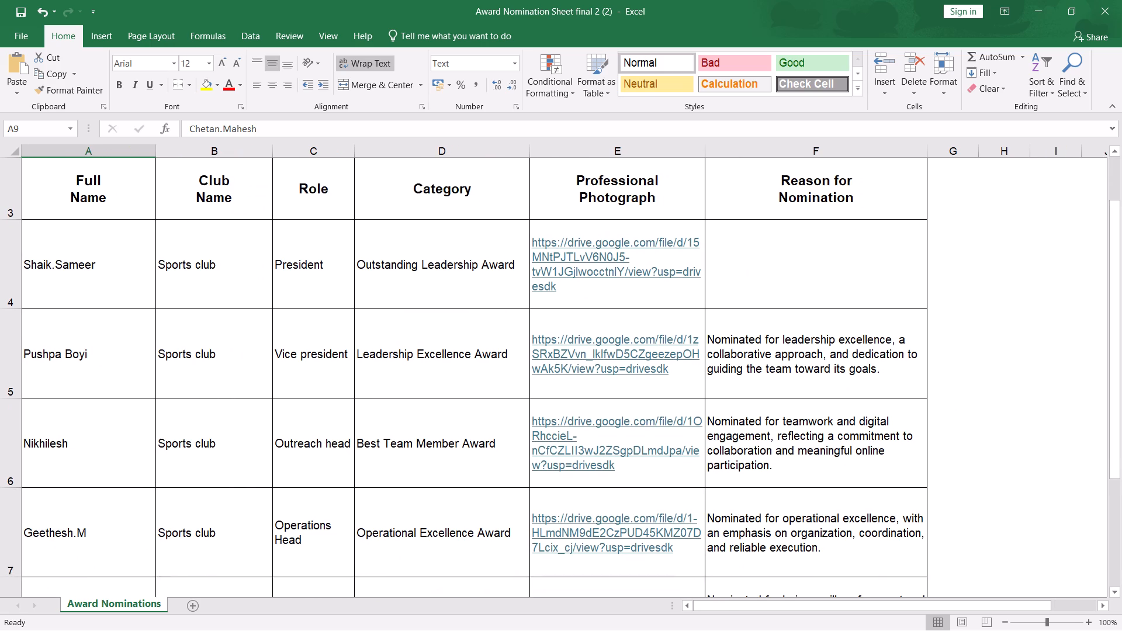
{"action": "scroll", "coordinate": [412, 403], "scroll_direction": "down", "scroll_amount": 2}
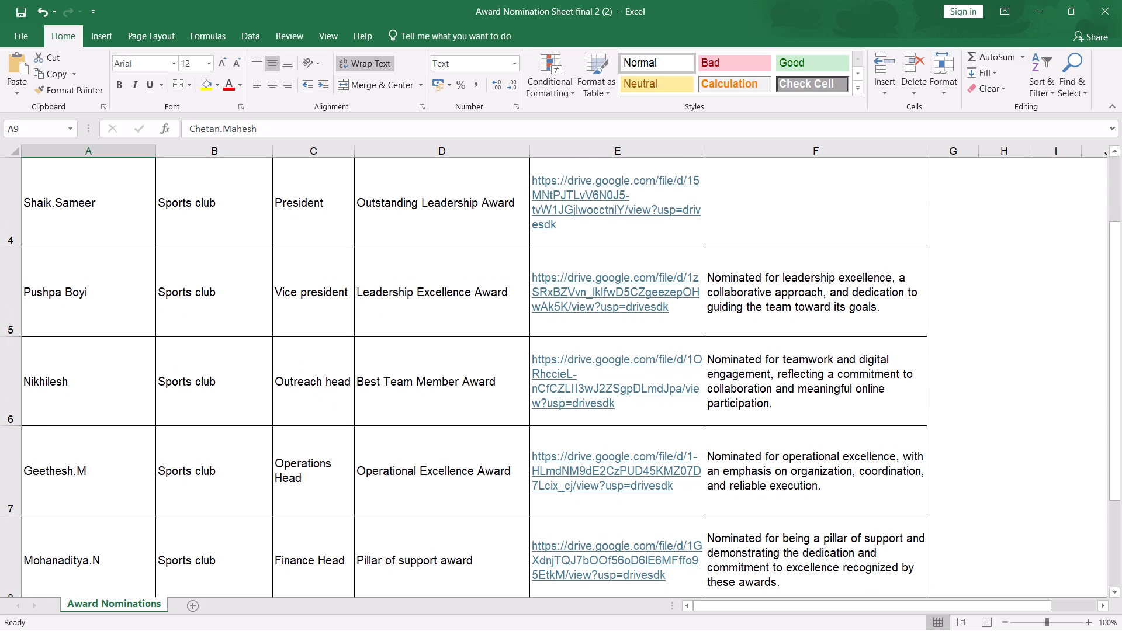
{"action": "scroll", "coordinate": [431, 406], "scroll_direction": "down", "scroll_amount": 2}
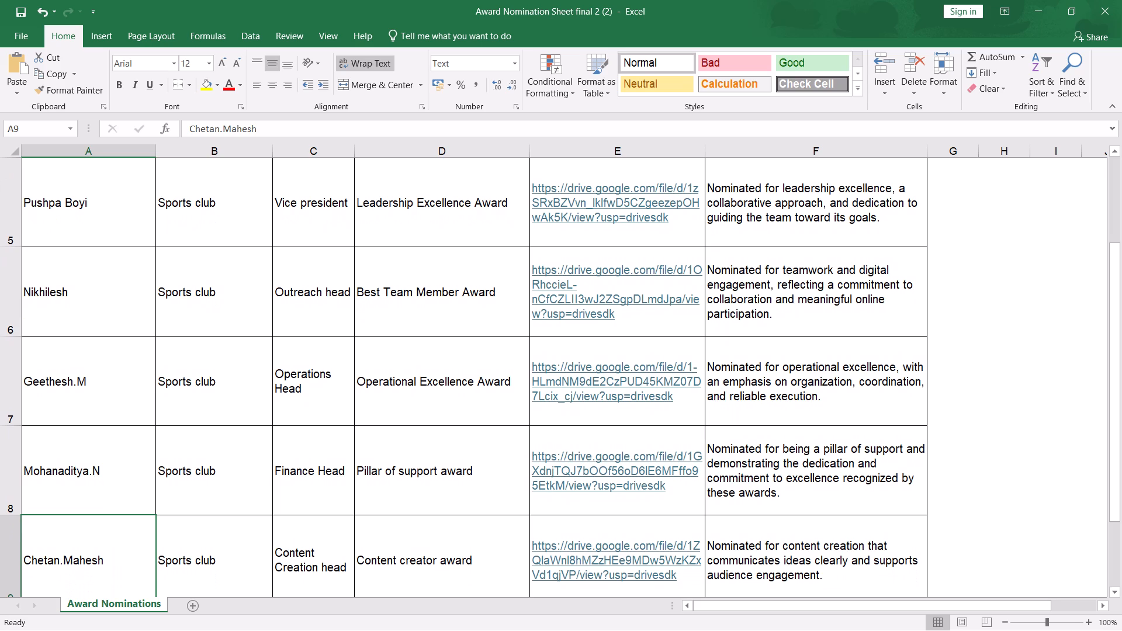
{"action": "scroll", "coordinate": [431, 406], "scroll_direction": "down", "scroll_amount": 1}
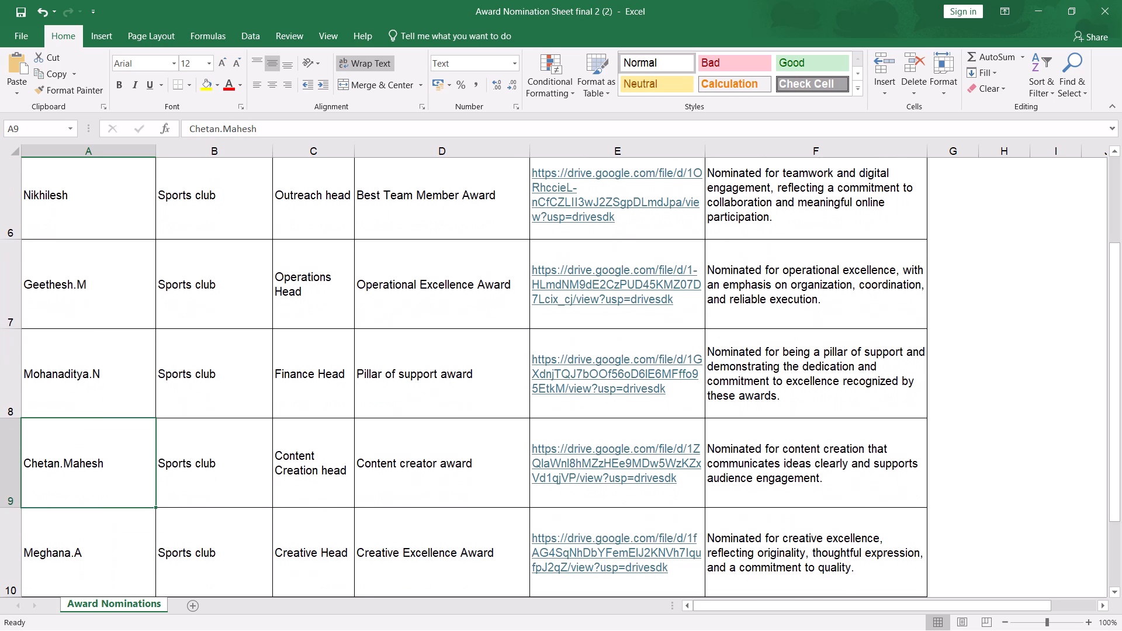
{"action": "scroll", "coordinate": [431, 406], "scroll_direction": "down", "scroll_amount": 1}
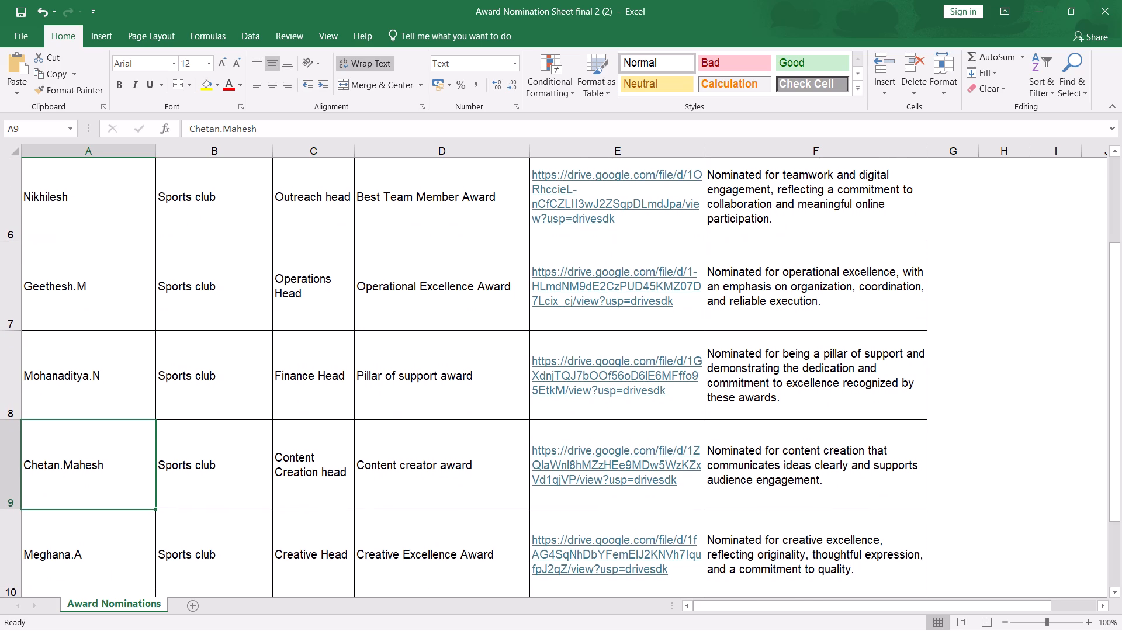
{"action": "scroll", "coordinate": [431, 406], "scroll_direction": "down", "scroll_amount": 4}
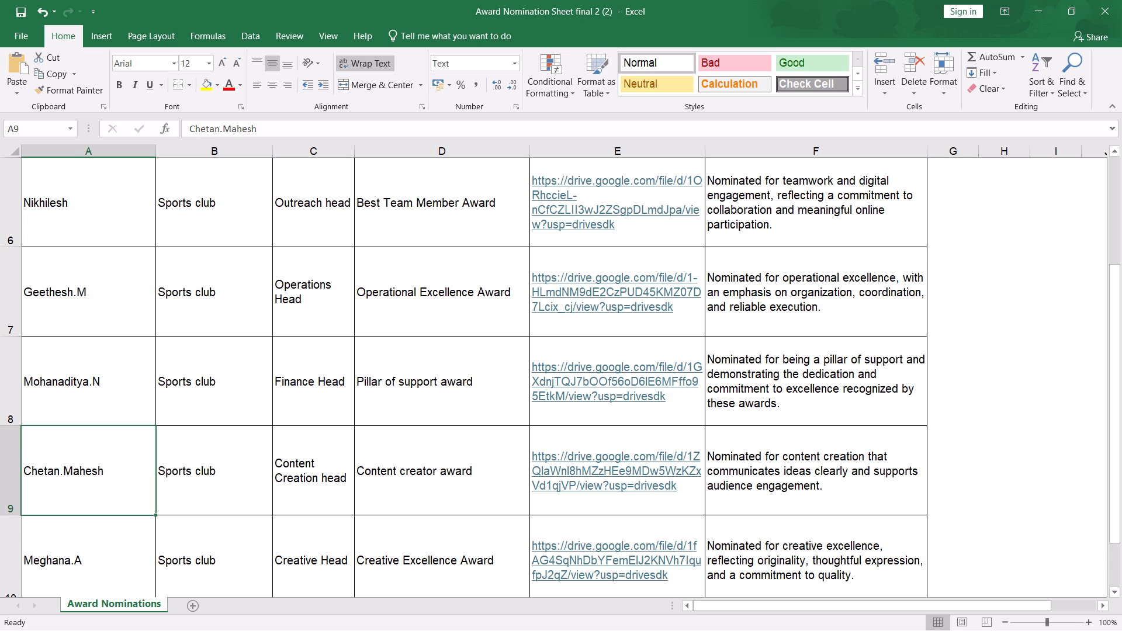
{"action": "scroll", "coordinate": [444, 550], "scroll_direction": "down", "scroll_amount": 1}
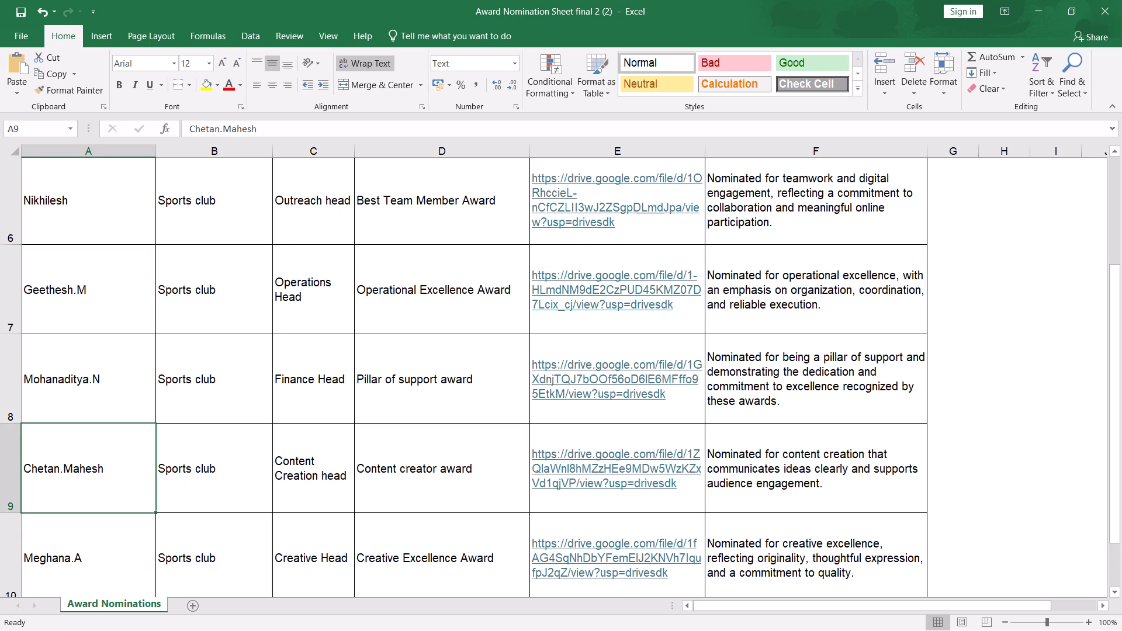
{"action": "scroll", "coordinate": [444, 550], "scroll_direction": "down", "scroll_amount": 1}
{"action": "scroll", "coordinate": [495, 398], "scroll_direction": "up", "scroll_amount": 2}
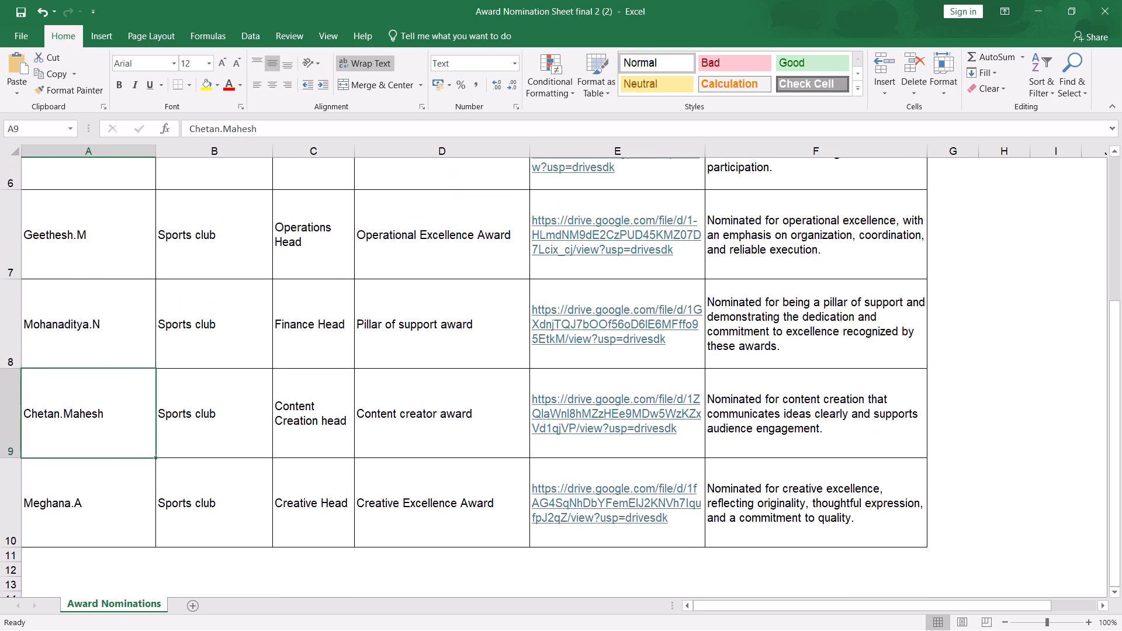
Clear the Finance Head's entry in the Full Name column.
{"action": "scroll", "coordinate": [495, 398], "scroll_direction": "up", "scroll_amount": 5}
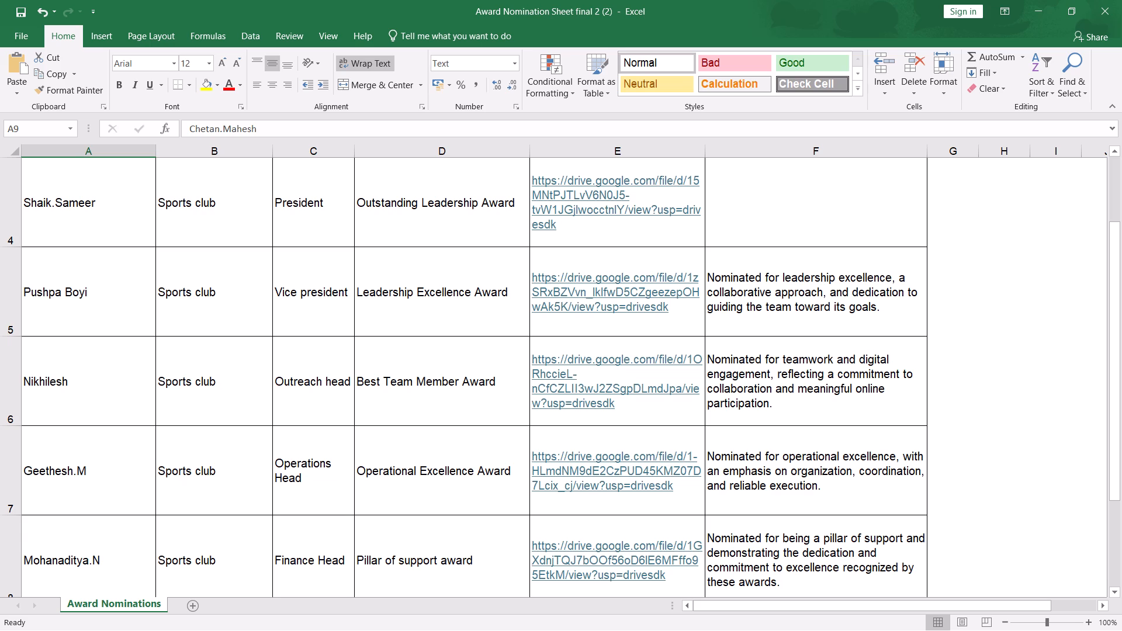
{"action": "scroll", "coordinate": [120, 477], "scroll_direction": "down", "scroll_amount": 1}
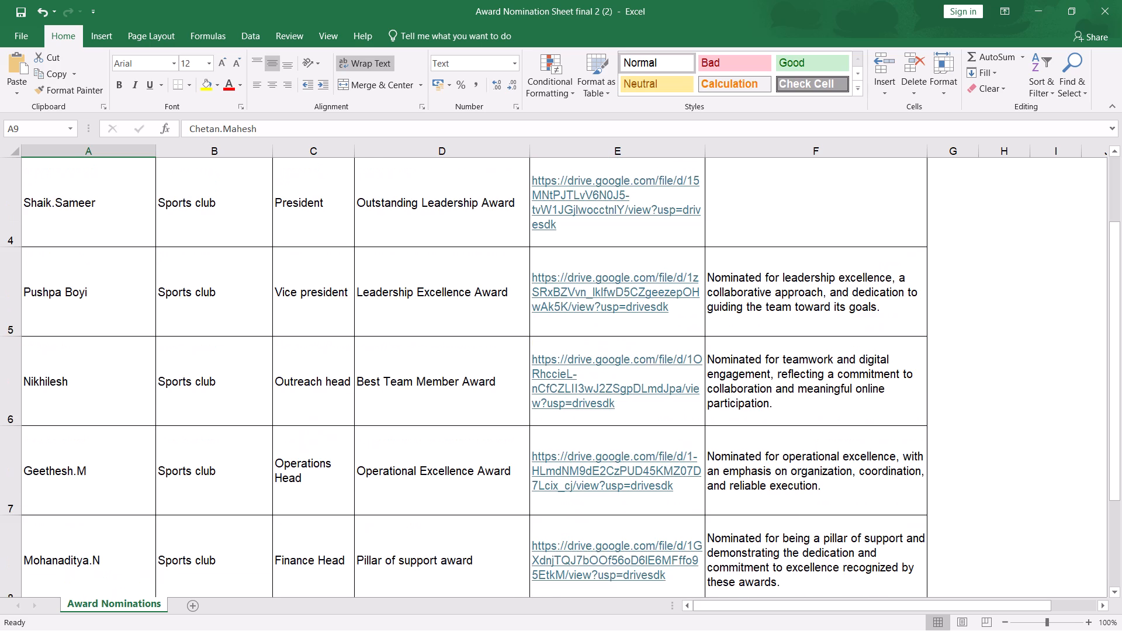
{"action": "scroll", "coordinate": [120, 477], "scroll_direction": "down", "scroll_amount": 2}
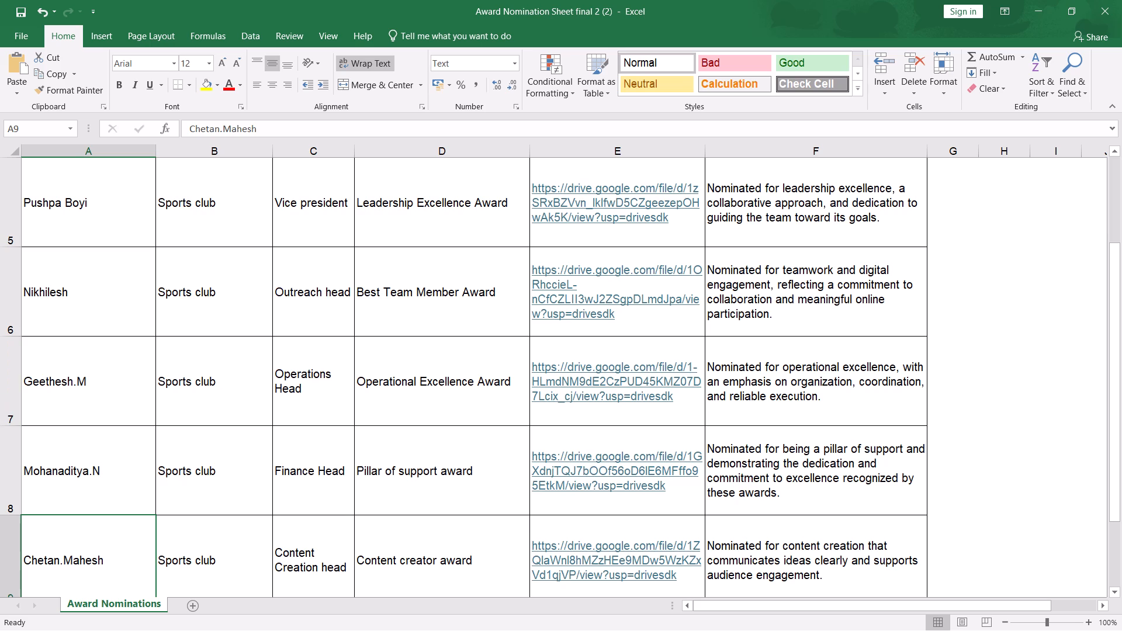
{"action": "left_click_drag", "start_coordinate": [13, 486], "coordinate": [2, 372]}
{"action": "left_click_drag", "start_coordinate": [2, 372], "coordinate": [12, 480]}
{"action": "left_click", "coordinate": [12, 480]}
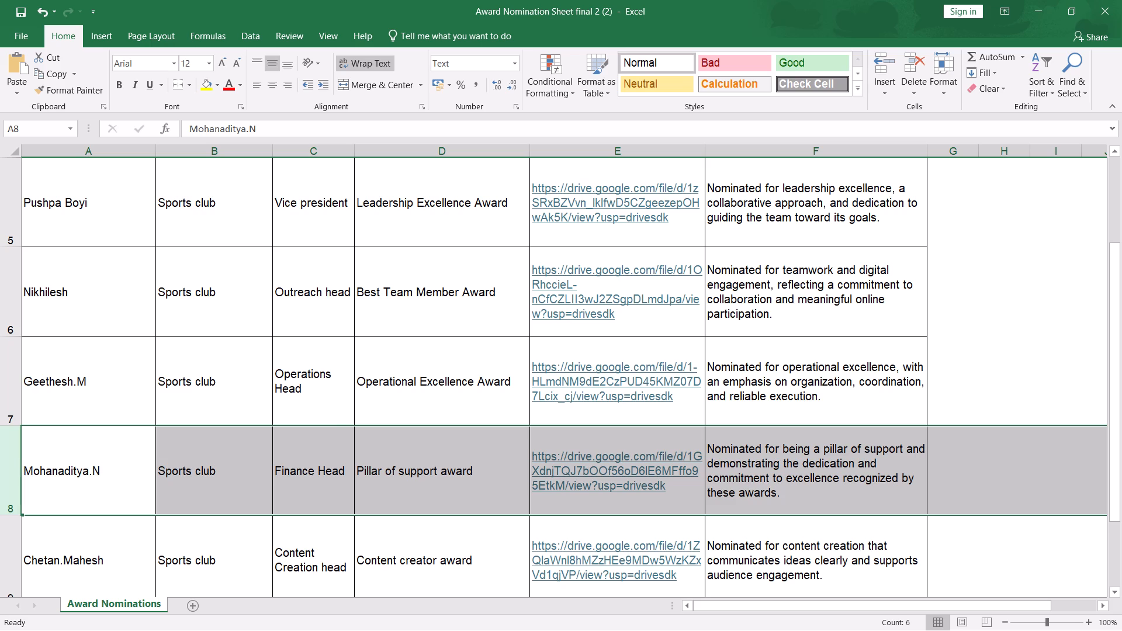
{"action": "left_click_drag", "start_coordinate": [89, 375], "coordinate": [102, 474]}
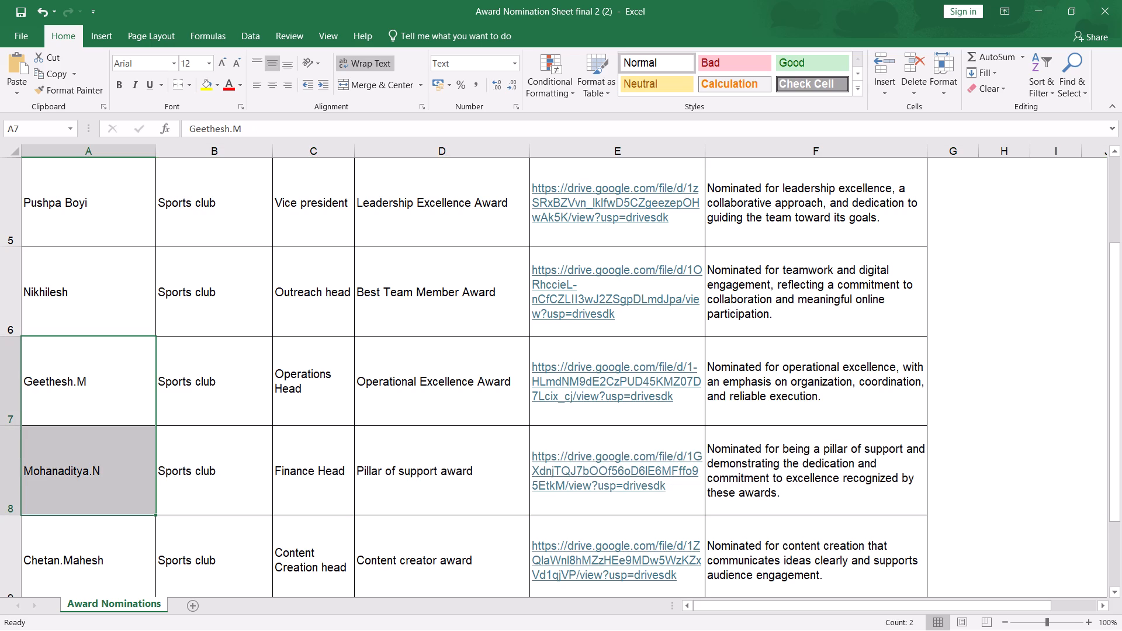
{"action": "left_click", "coordinate": [114, 493]}
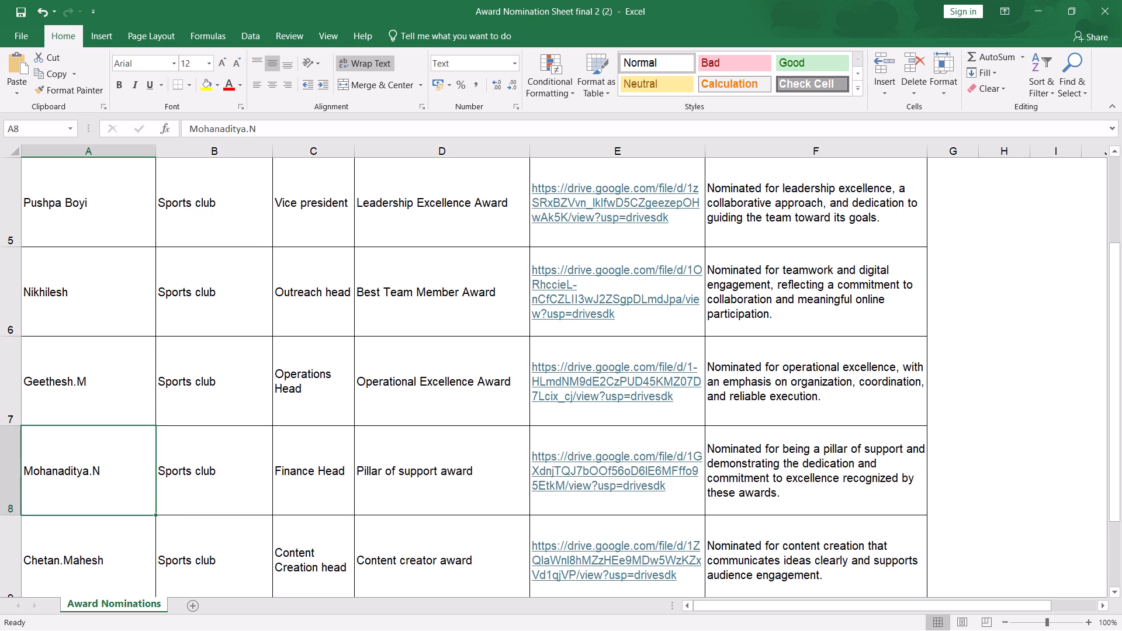
{"action": "left_click", "coordinate": [100, 472]}
{"action": "left_click", "coordinate": [125, 484]}
{"action": "key", "text": "BackSpace"}
{"action": "key", "text": "BackSpace"}
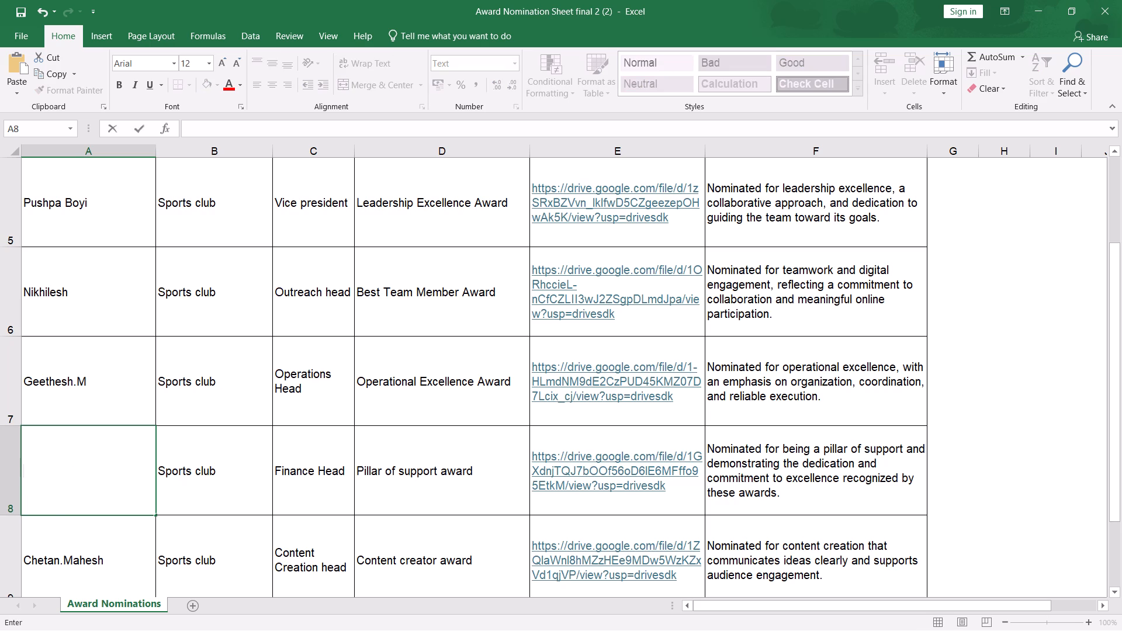
{"action": "left_click", "coordinate": [102, 389]}
{"action": "key", "text": "ctrl+a"}
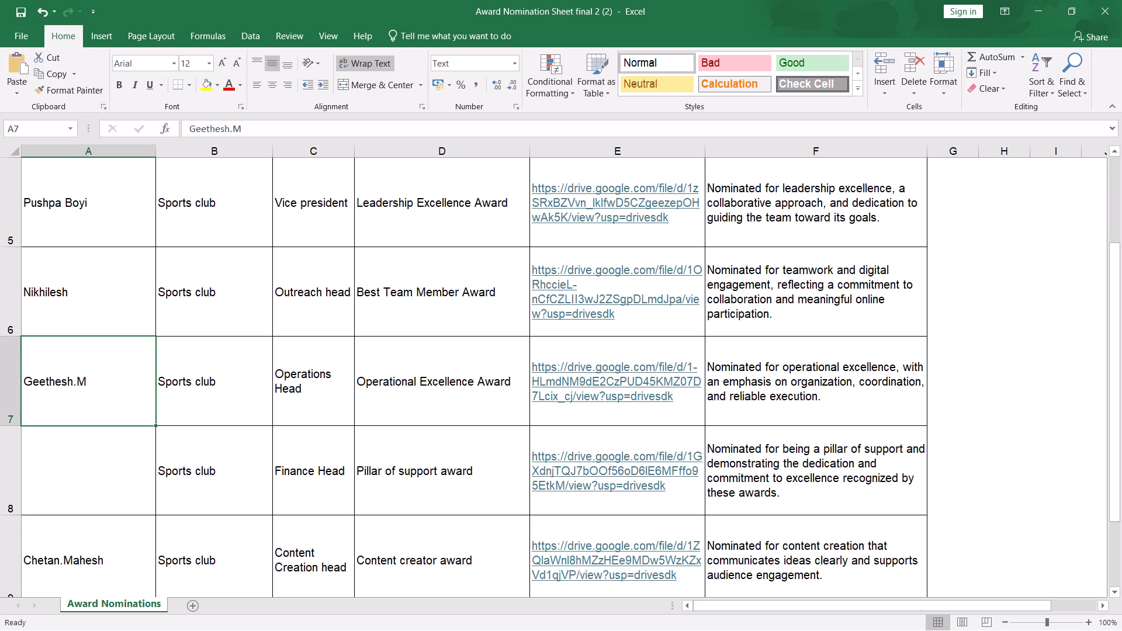
{"action": "left_click", "coordinate": [102, 389]}
{"action": "left_click", "coordinate": [102, 389]}
{"action": "left_click", "coordinate": [77, 376]}
{"action": "left_click_drag", "start_coordinate": [77, 376], "coordinate": [24, 377]}
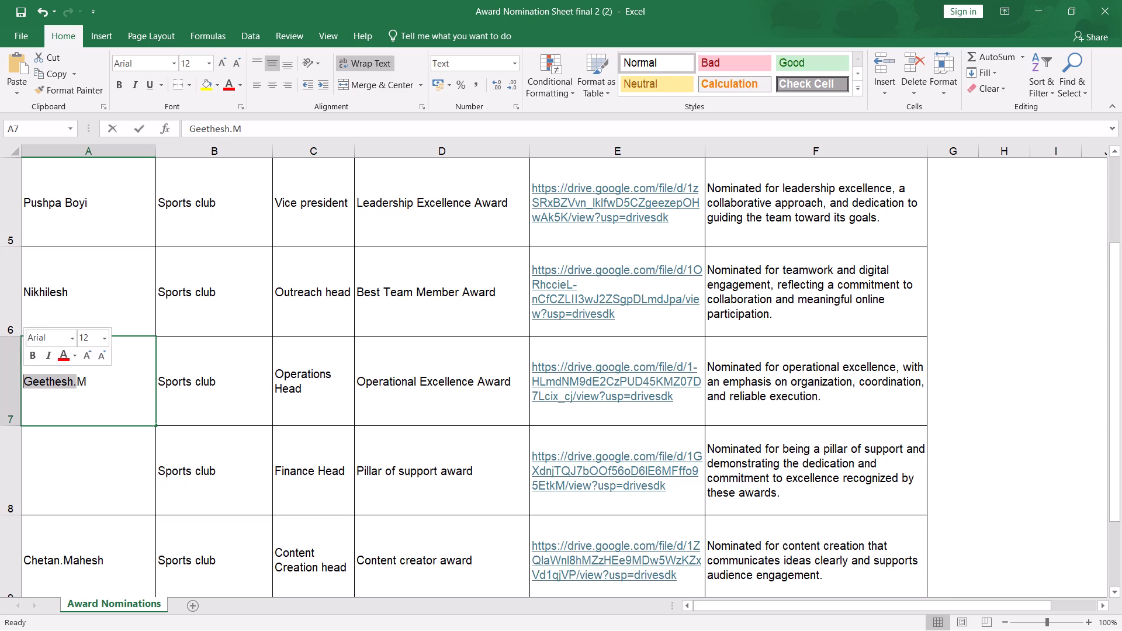
{"action": "left_click_drag", "start_coordinate": [24, 377], "coordinate": [99, 383]}
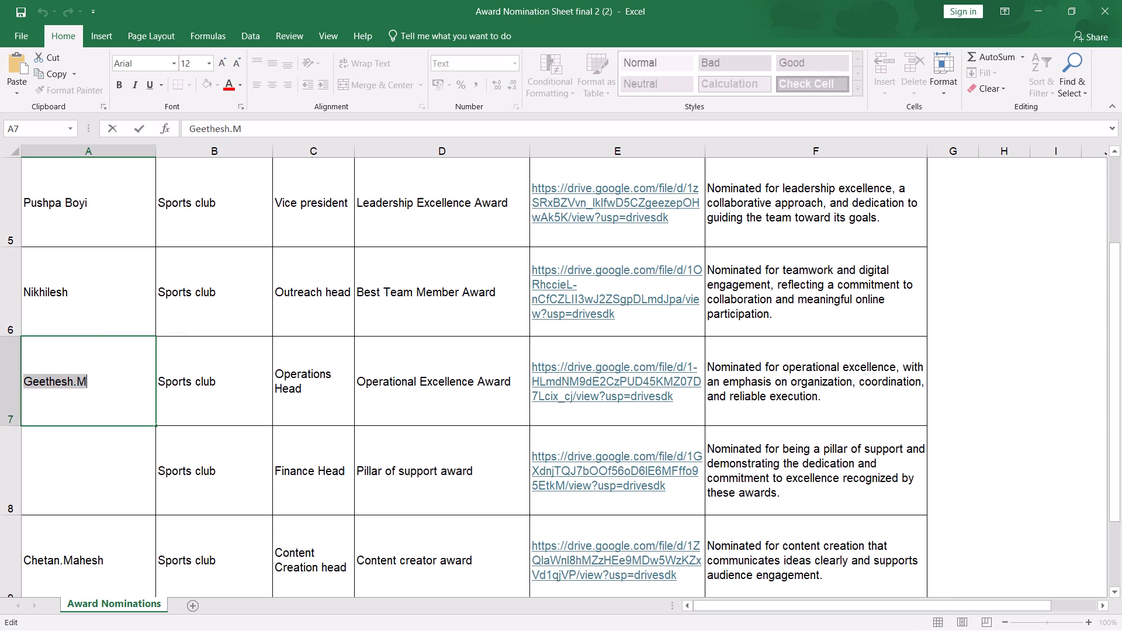
{"action": "key", "text": "ctrl+x"}
{"action": "left_click", "coordinate": [82, 459]}
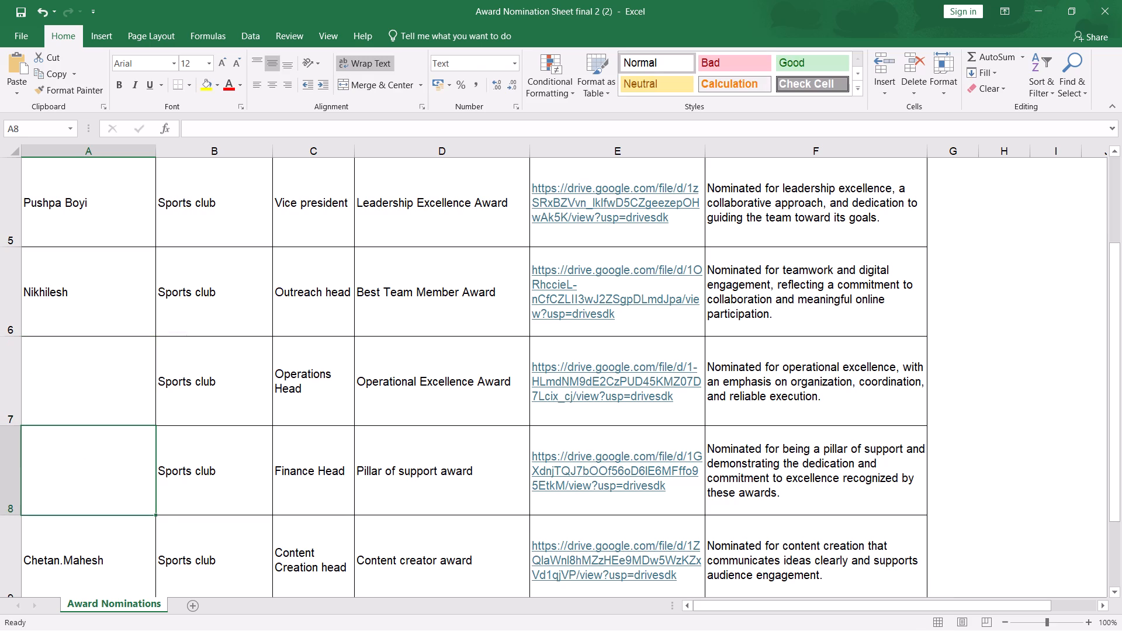
{"action": "key", "text": "ctrl+v"}
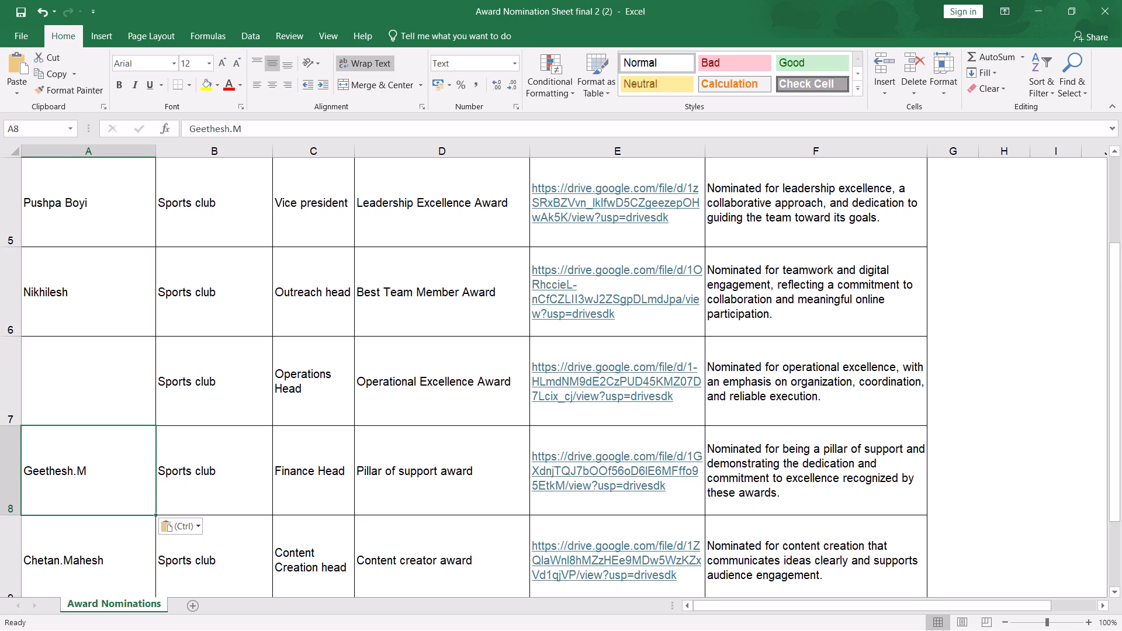
{"action": "left_click", "coordinate": [81, 405]}
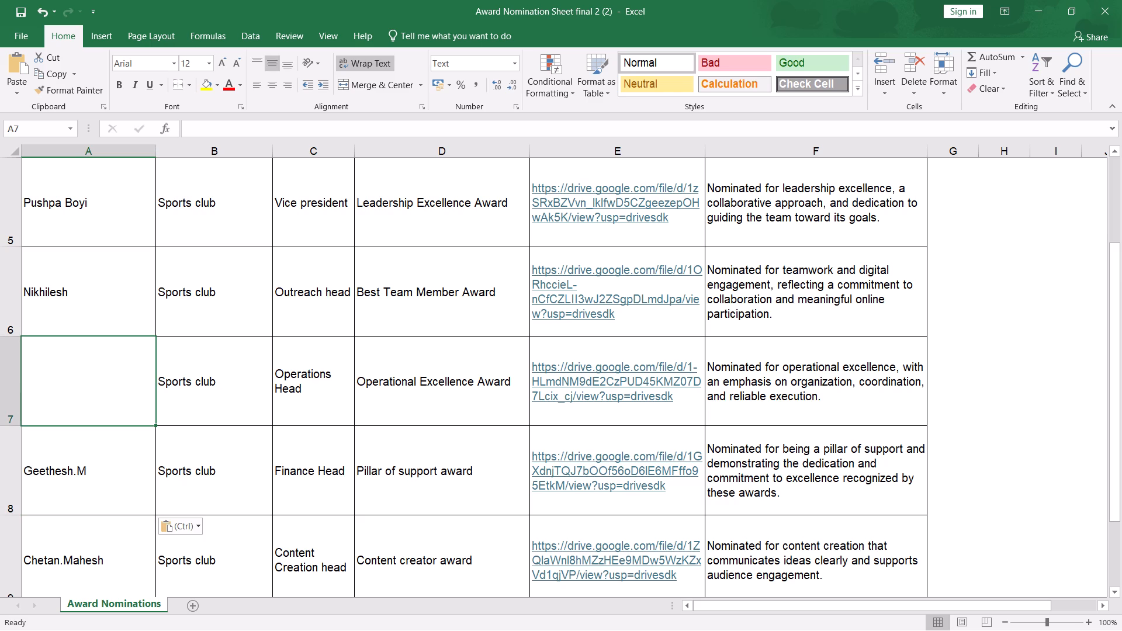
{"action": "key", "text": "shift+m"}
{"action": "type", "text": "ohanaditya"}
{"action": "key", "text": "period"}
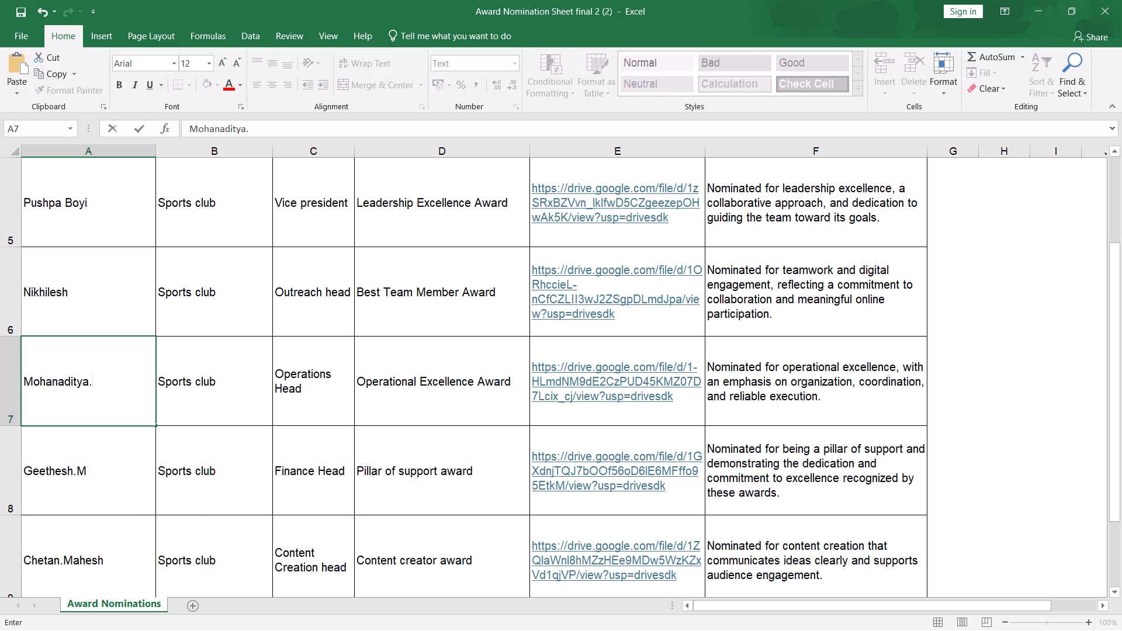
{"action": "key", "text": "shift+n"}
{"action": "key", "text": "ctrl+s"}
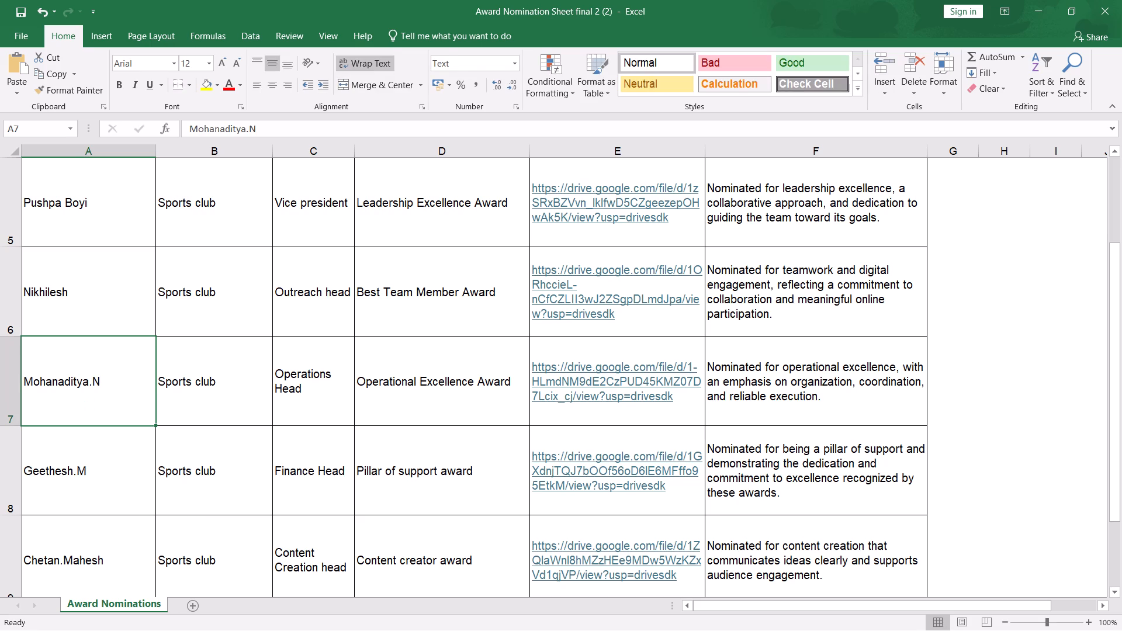
Review the nomination table from the title to the Creative Head's row, checking the swapped names and the President's Reason for Nomination cell.
{"action": "scroll", "coordinate": [81, 405], "scroll_direction": "down", "scroll_amount": 1}
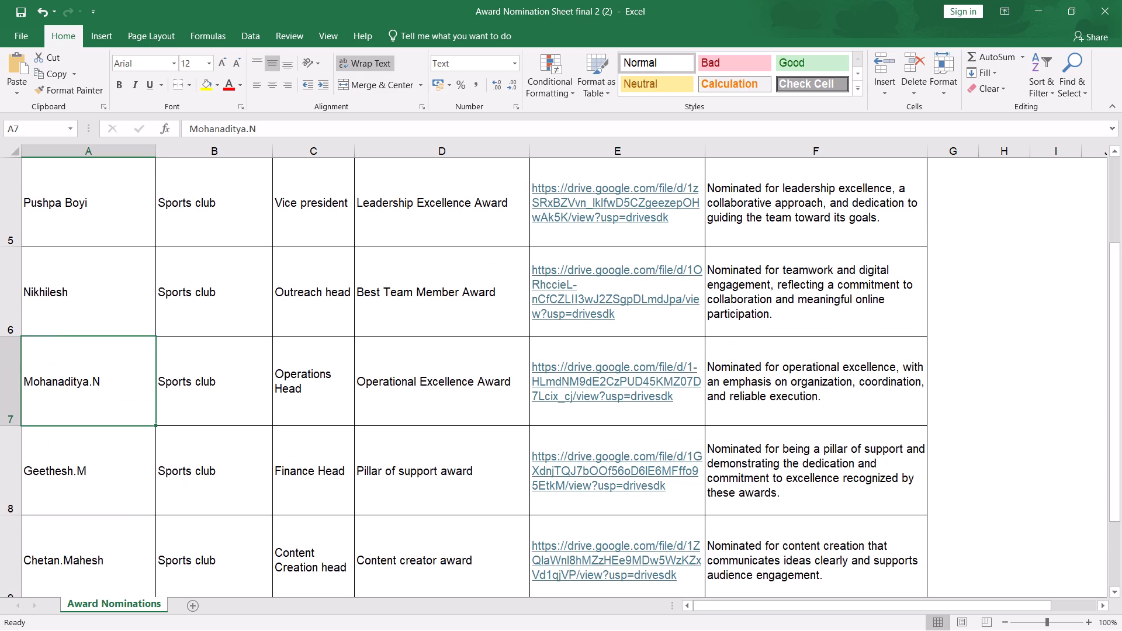
{"action": "scroll", "coordinate": [307, 379], "scroll_direction": "up", "scroll_amount": 6}
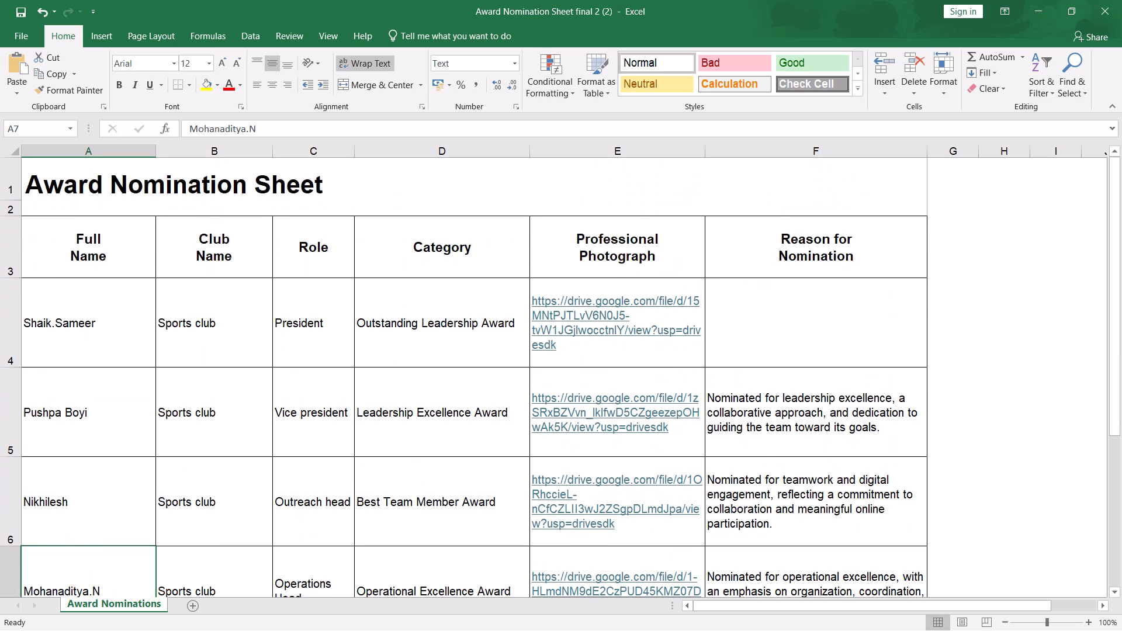
{"action": "left_click", "coordinate": [781, 306]}
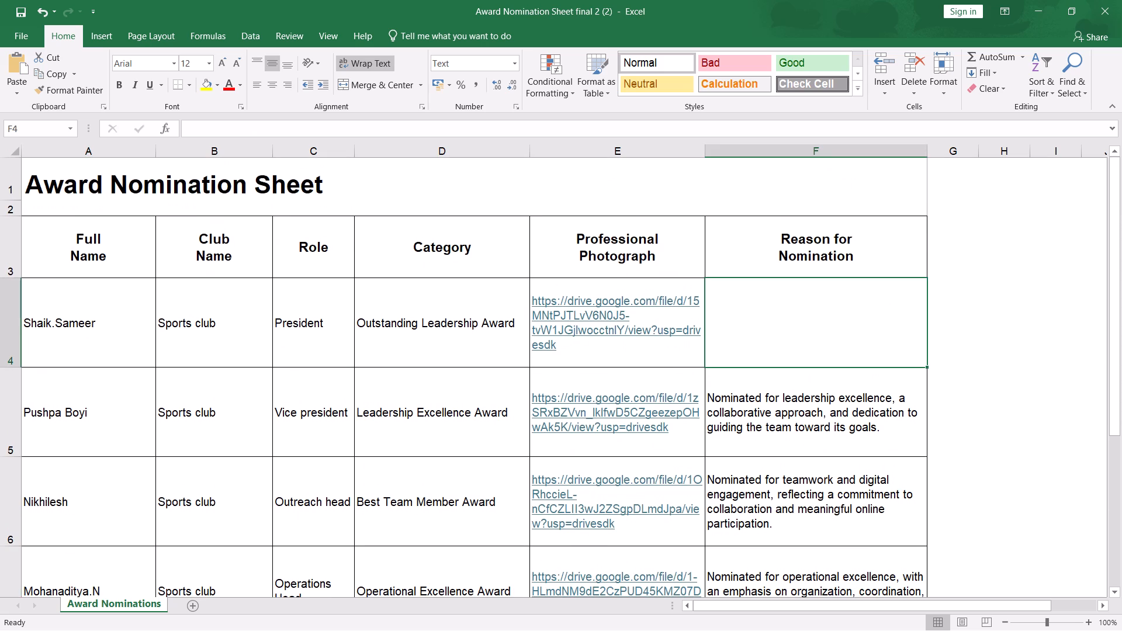
{"action": "scroll", "coordinate": [735, 428], "scroll_direction": "down", "scroll_amount": 4}
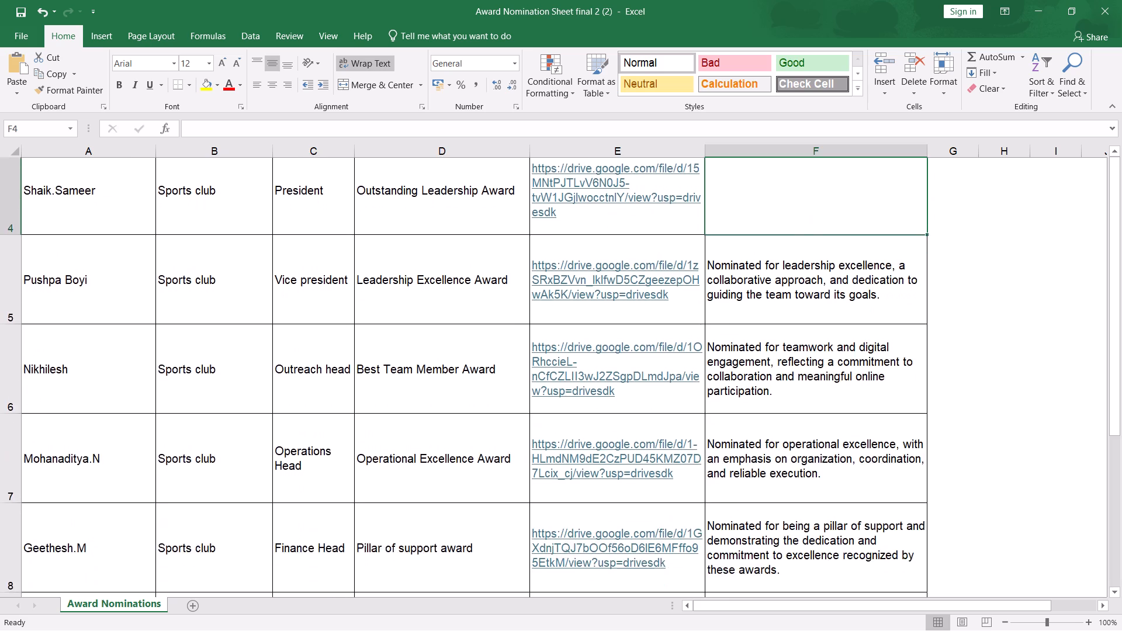
{"action": "scroll", "coordinate": [735, 428], "scroll_direction": "down", "scroll_amount": 4}
{"action": "scroll", "coordinate": [735, 428], "scroll_direction": "up", "scroll_amount": 8}
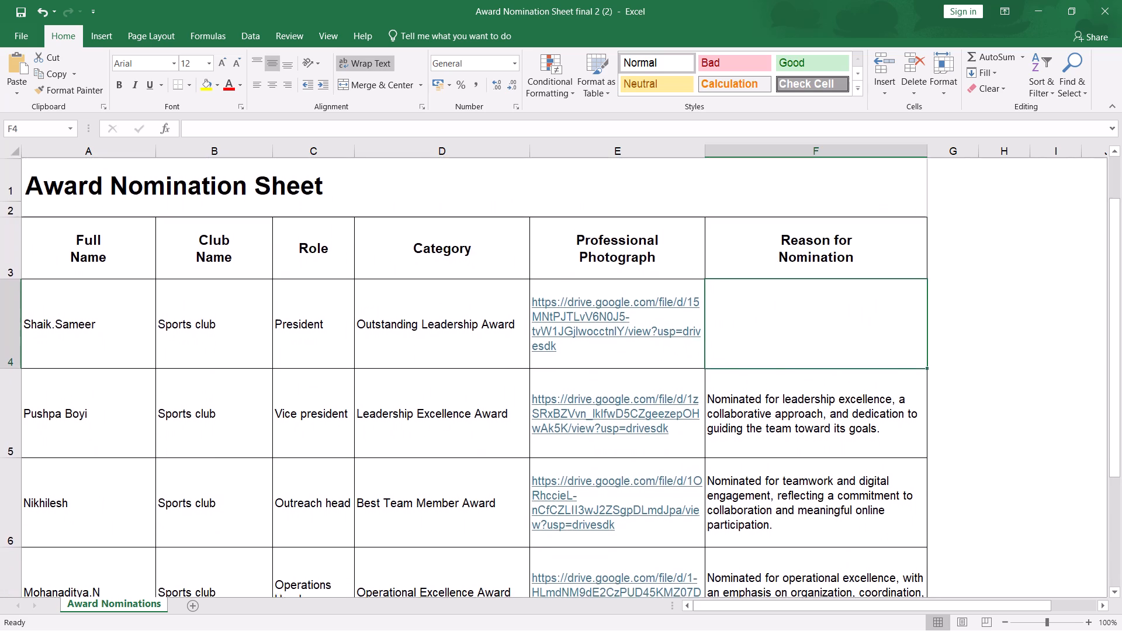
{"action": "scroll", "coordinate": [532, 418], "scroll_direction": "down", "scroll_amount": 6}
{"action": "scroll", "coordinate": [532, 418], "scroll_direction": "up", "scroll_amount": 2}
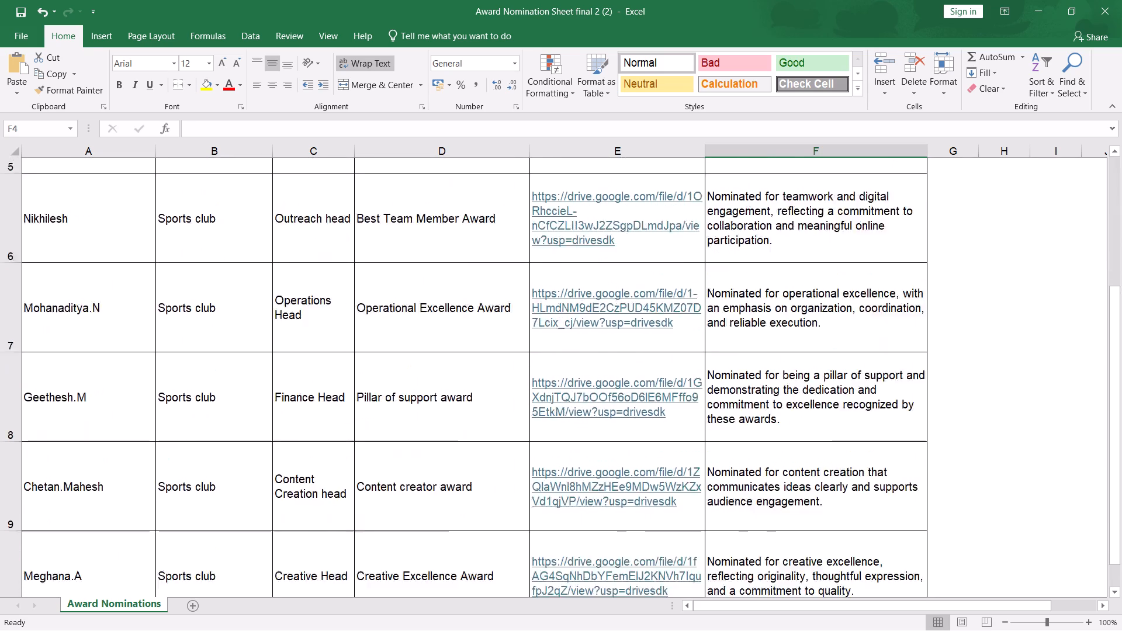
{"action": "scroll", "coordinate": [532, 418], "scroll_direction": "up", "scroll_amount": 3}
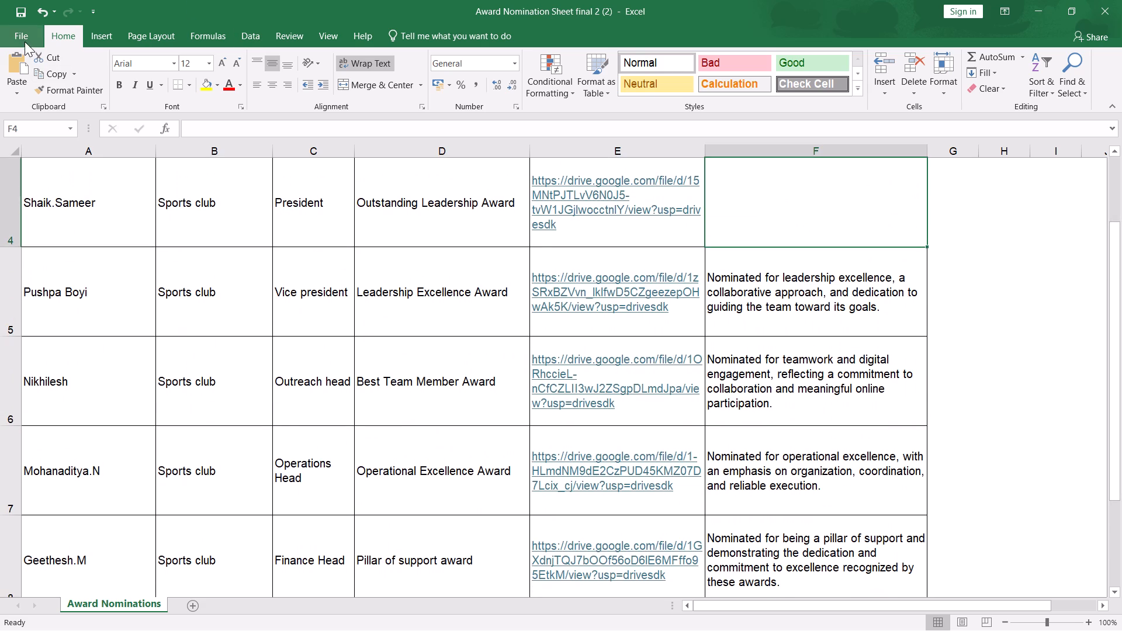
{"action": "left_click", "coordinate": [15, 33]}
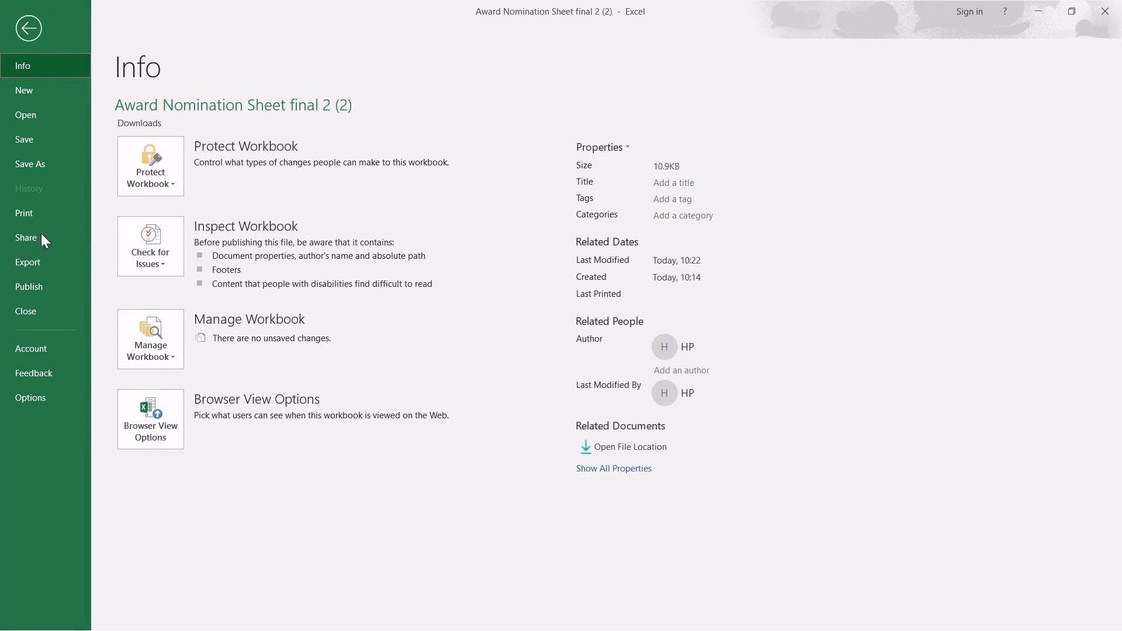
{"action": "left_click", "coordinate": [25, 36]}
Try to open the President's professional photograph link.
{"action": "left_click", "coordinate": [566, 222]}
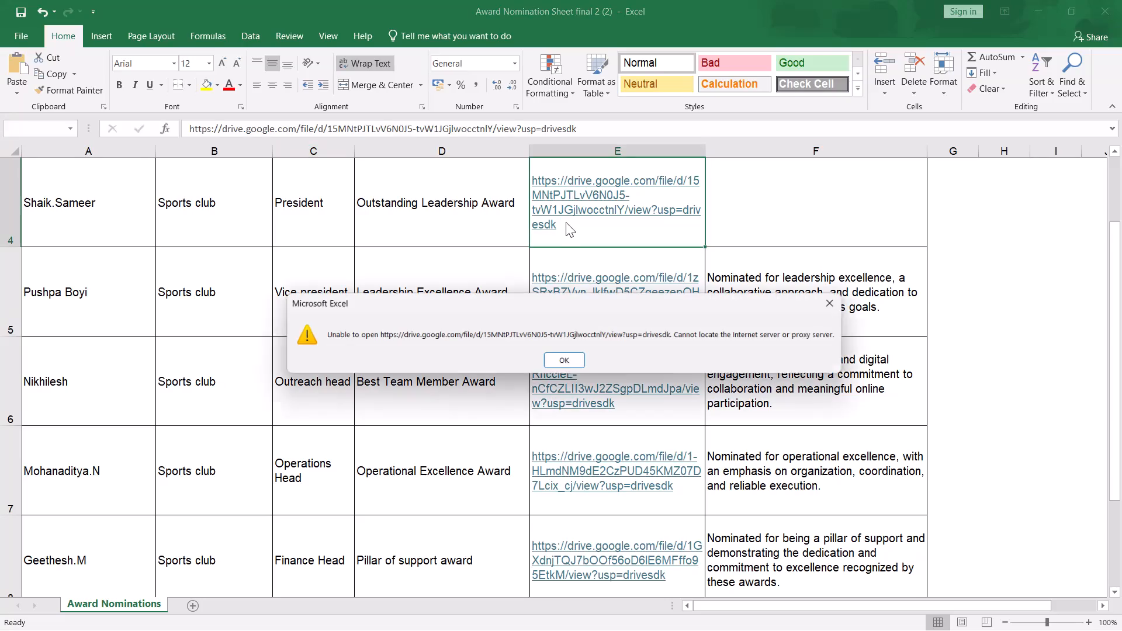
{"action": "key", "text": "BackSpace"}
{"action": "left_click", "coordinate": [563, 362]}
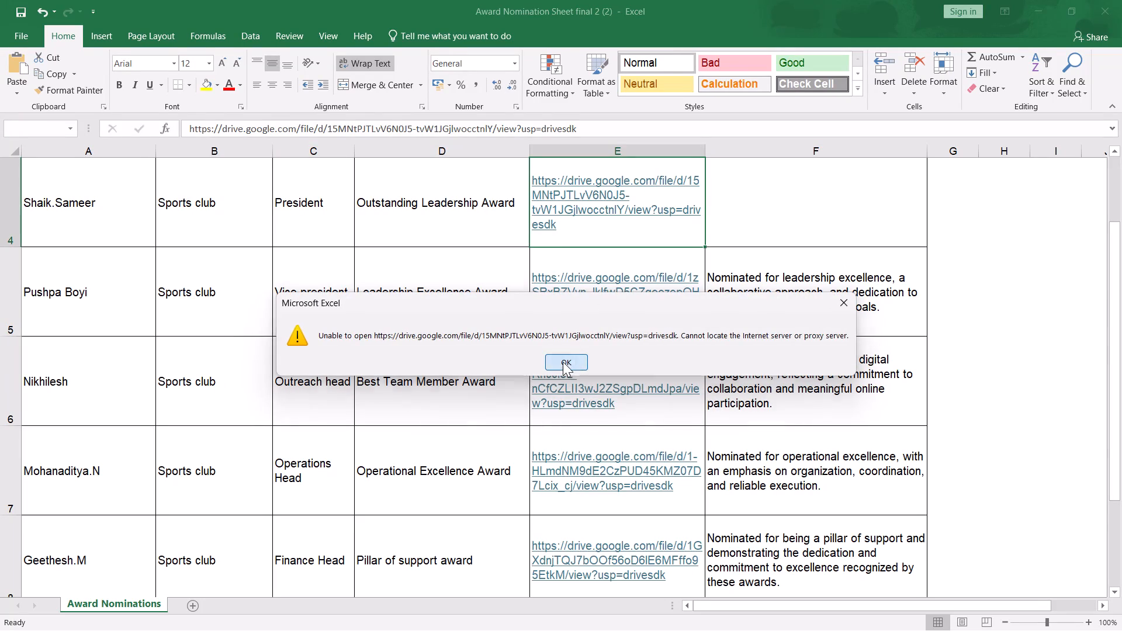
Copy the President's Professional Photograph link cell.
{"action": "right_click", "coordinate": [632, 227]}
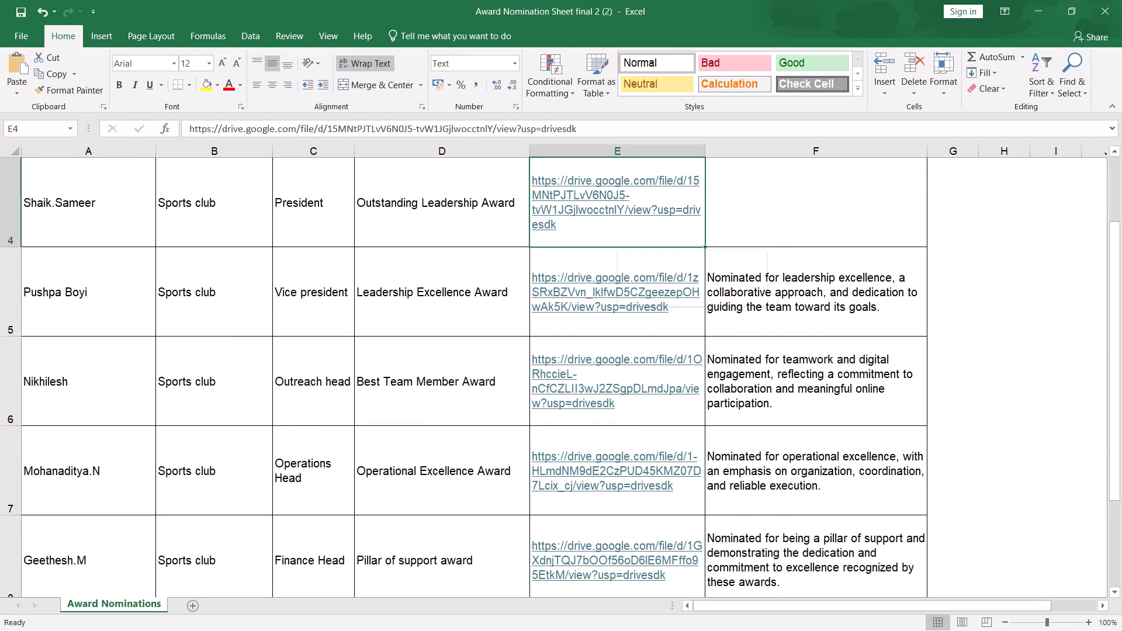
{"action": "left_click", "coordinate": [620, 225]}
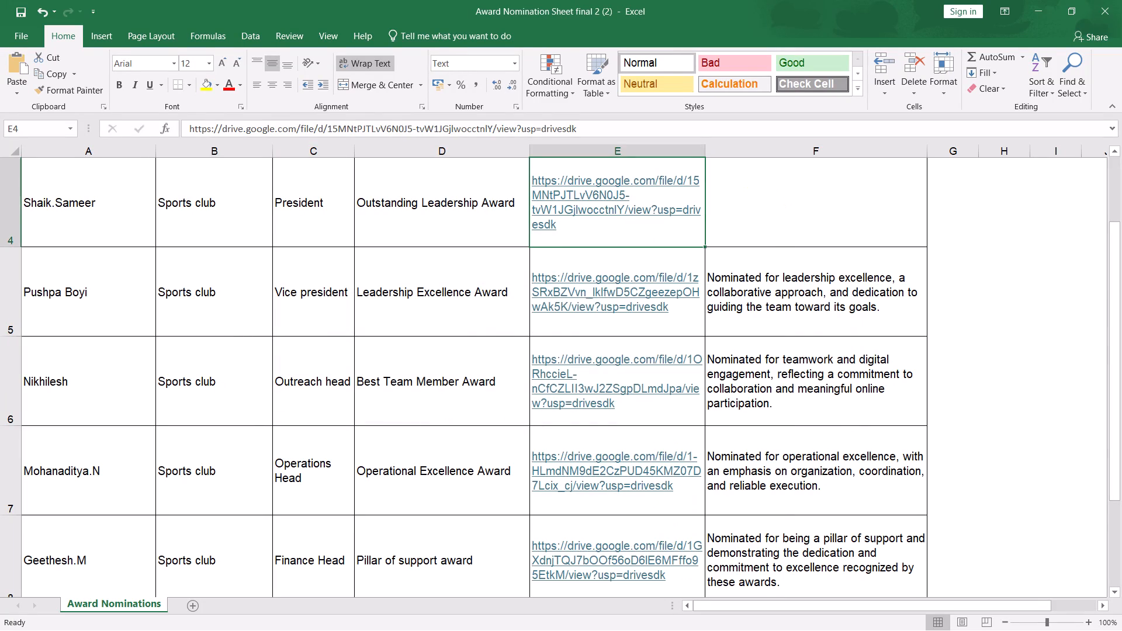
{"action": "right_click", "coordinate": [620, 225]}
{"action": "left_click", "coordinate": [649, 253]}
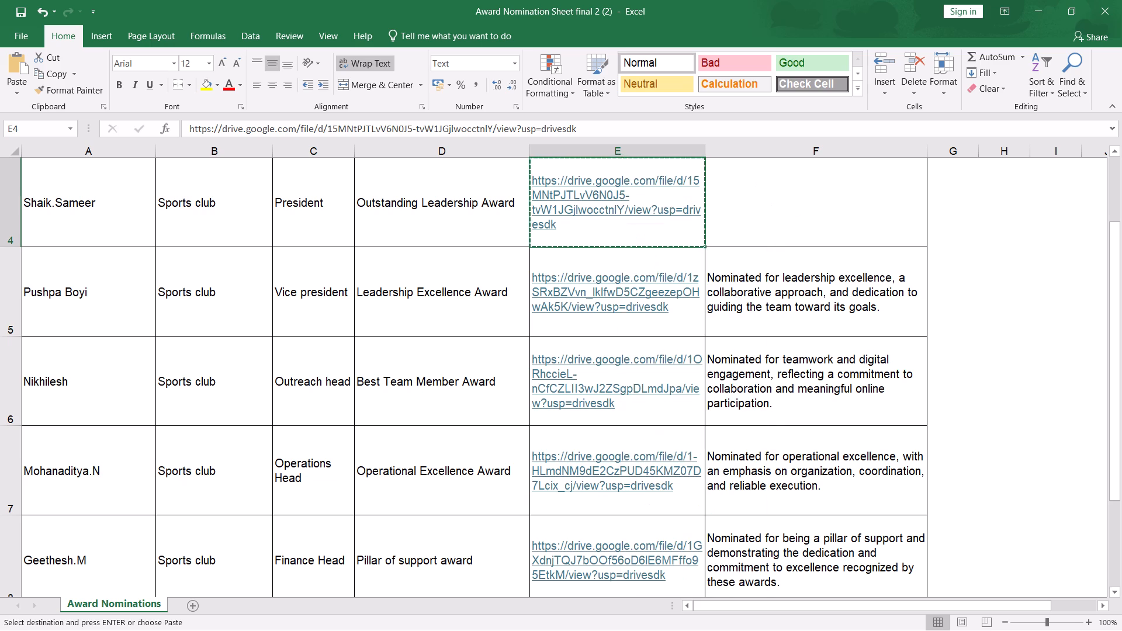
Try again to open the President's professional photograph link and dismiss the resulting dialogs.
{"action": "left_click", "coordinate": [617, 181]}
{"action": "left_click", "coordinate": [617, 181]}
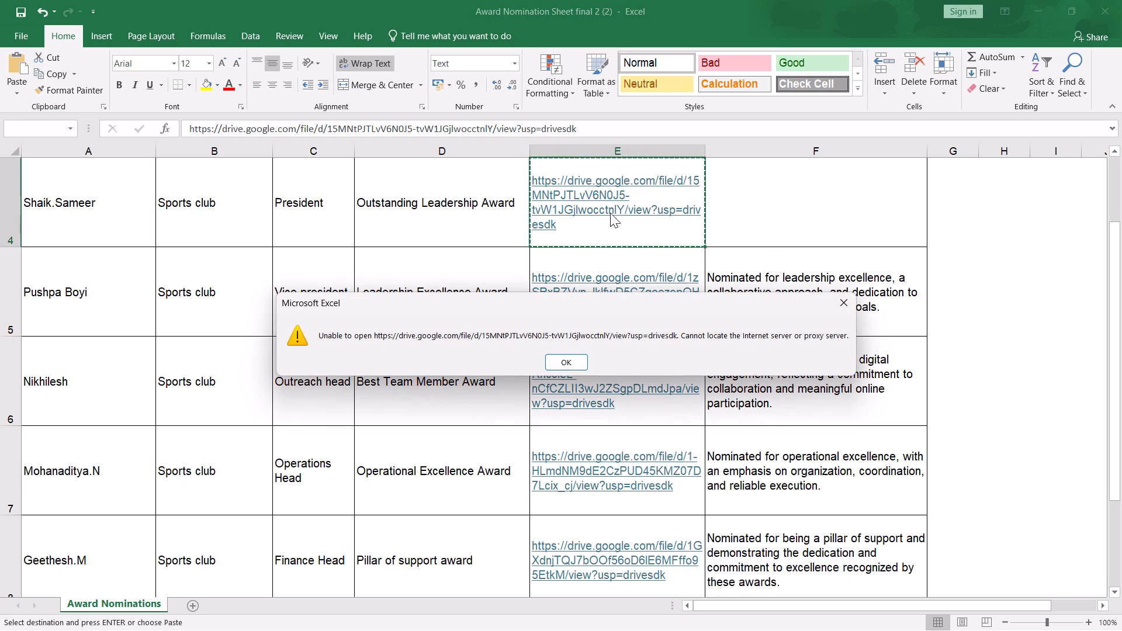
{"action": "left_click", "coordinate": [844, 300]}
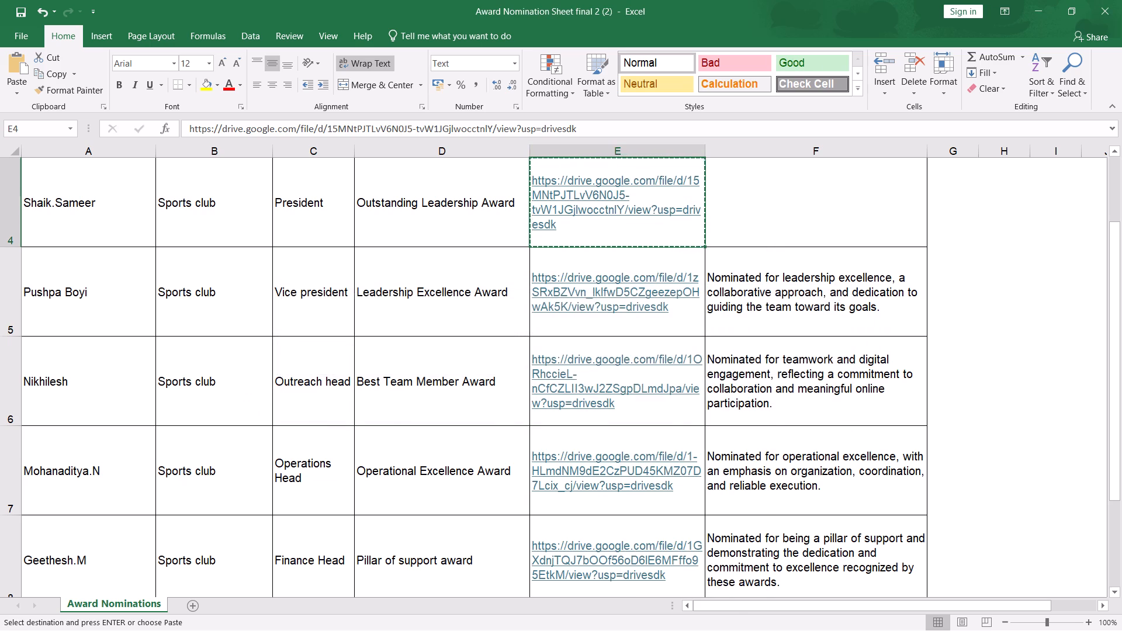
{"action": "left_click", "coordinate": [665, 229]}
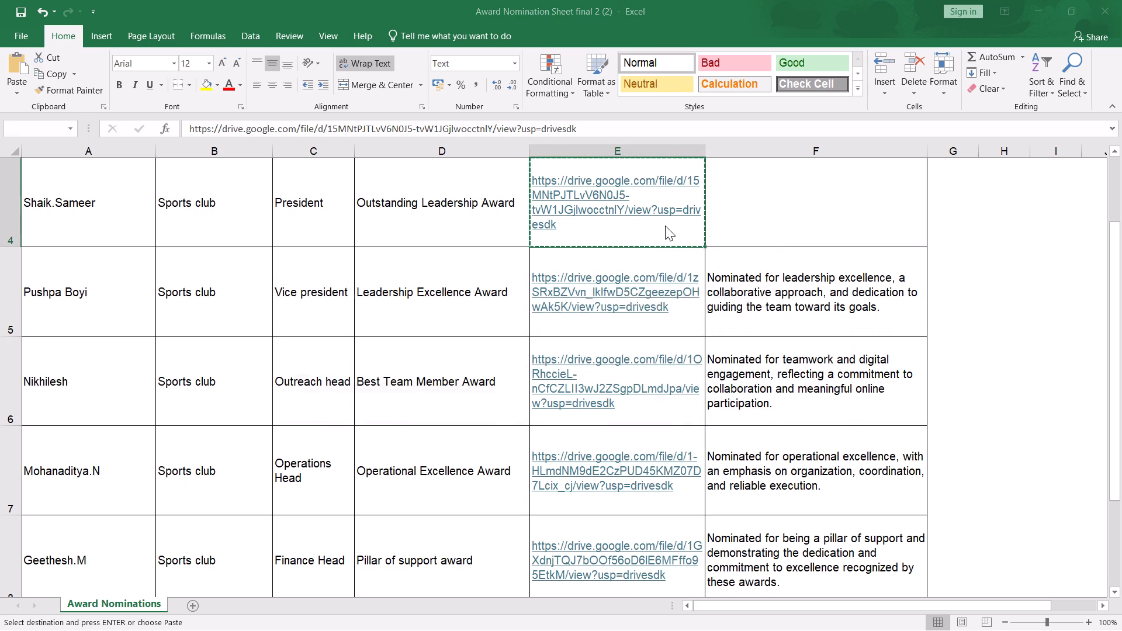
{"action": "left_click", "coordinate": [567, 356]}
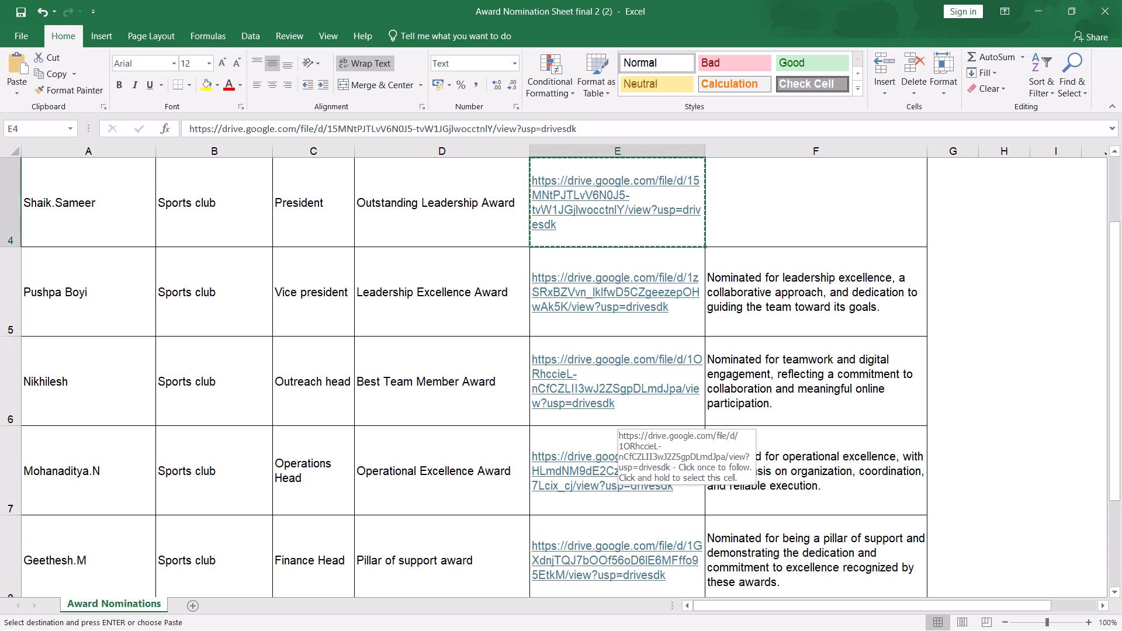
Try once more to open the President's professional photograph link and dismiss the resulting dialog.
{"action": "left_click_drag", "start_coordinate": [567, 356], "coordinate": [670, 204]}
{"action": "left_click", "coordinate": [668, 229]}
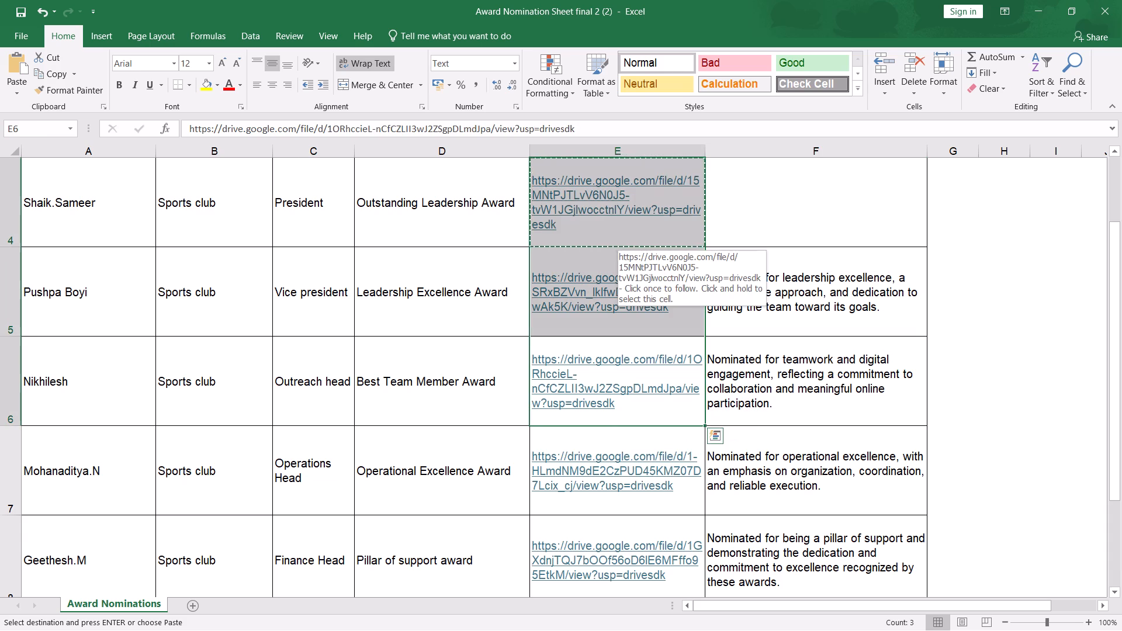
{"action": "left_click", "coordinate": [839, 305]}
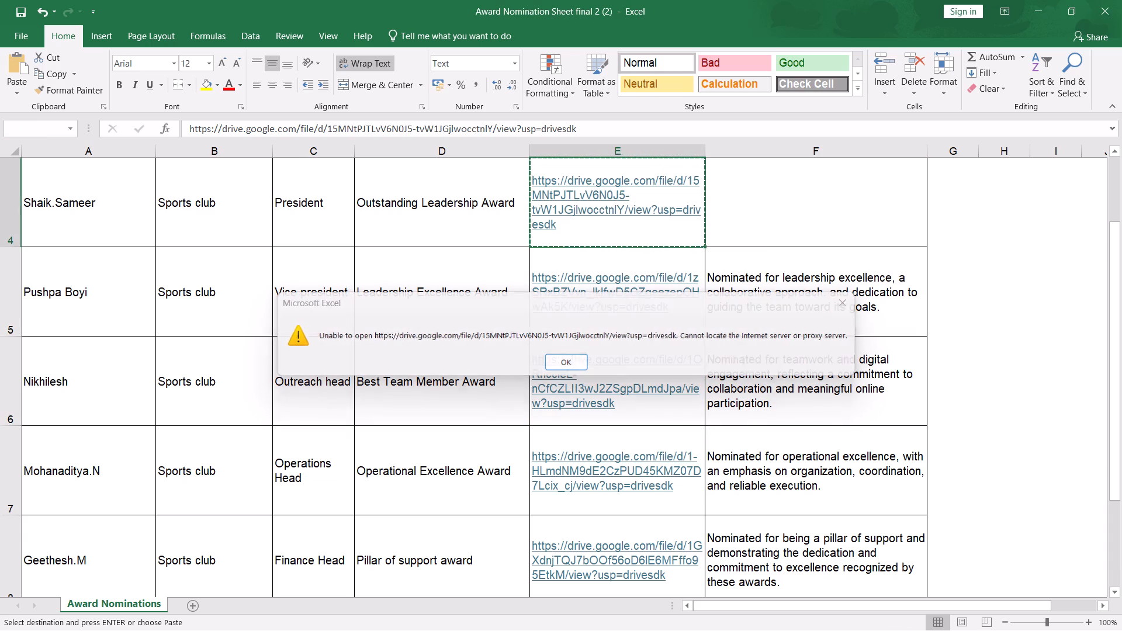
Save the award nomination workbook.
{"action": "key", "text": "ctrl+s"}
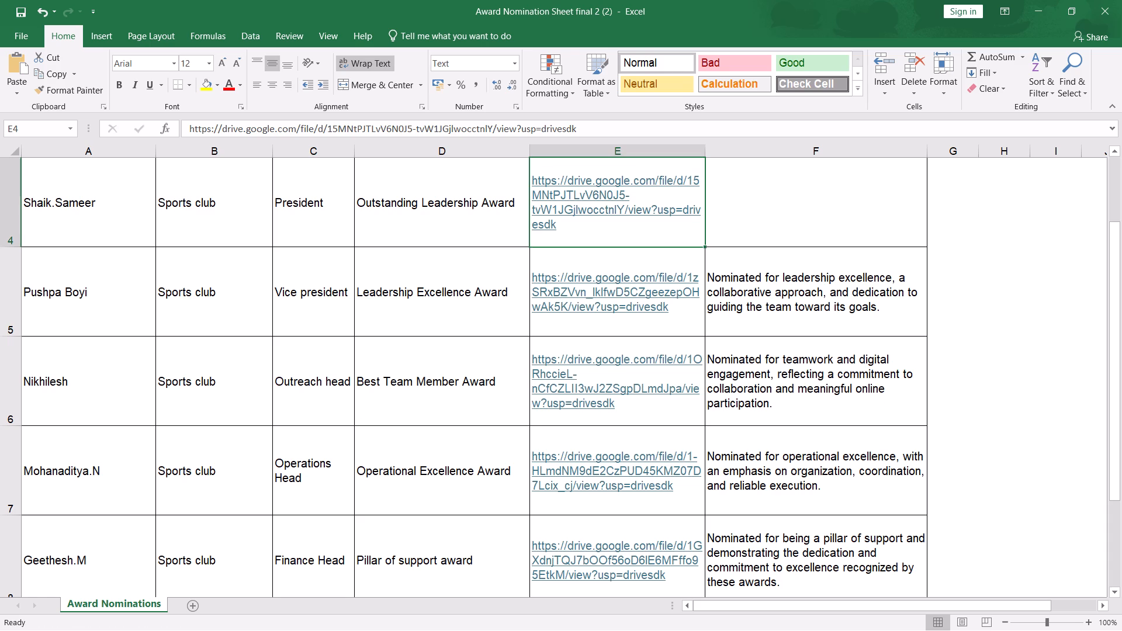
Examine the hyperlink settings of the President's professional photograph link and close them without editing.
{"action": "right_click", "coordinate": [647, 225]}
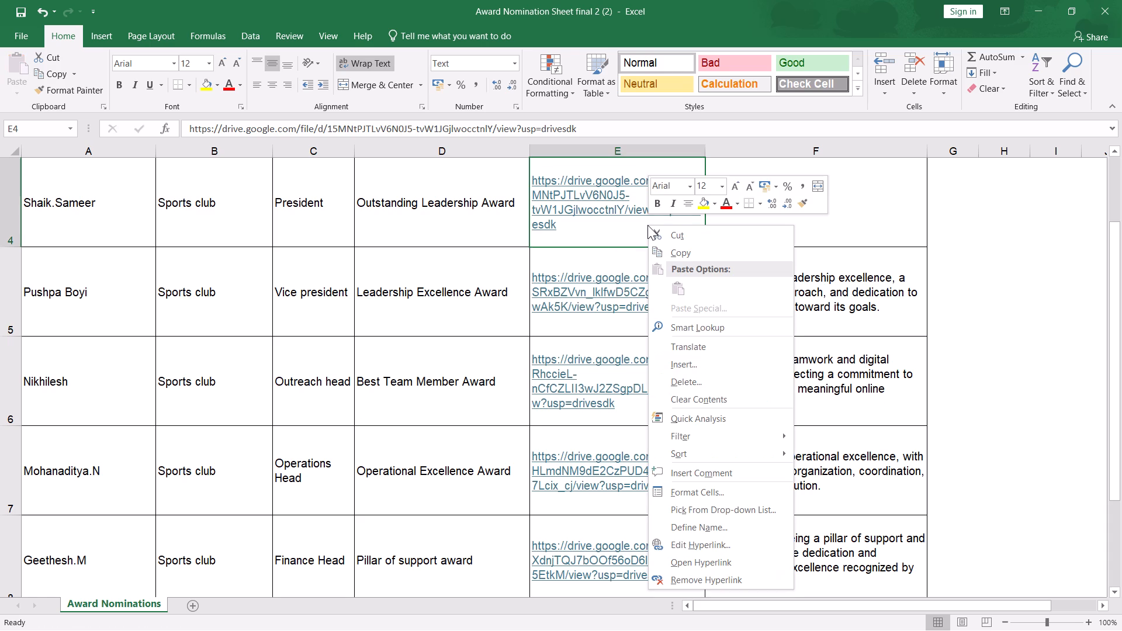
{"action": "scroll", "coordinate": [687, 418], "scroll_direction": "down", "scroll_amount": 3}
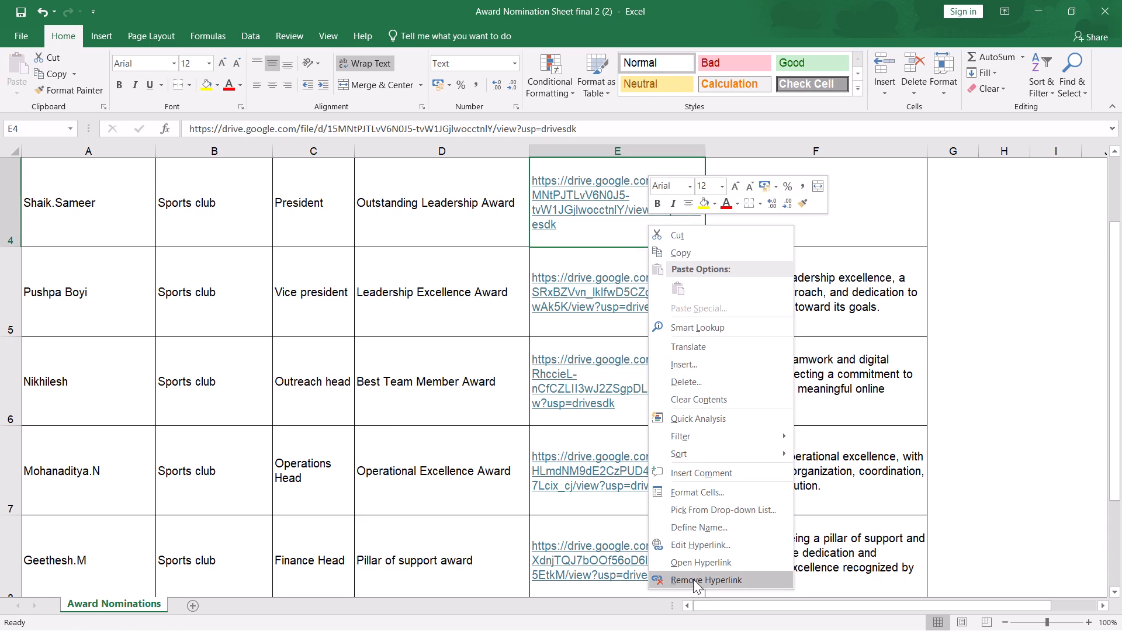
{"action": "left_click", "coordinate": [687, 550]}
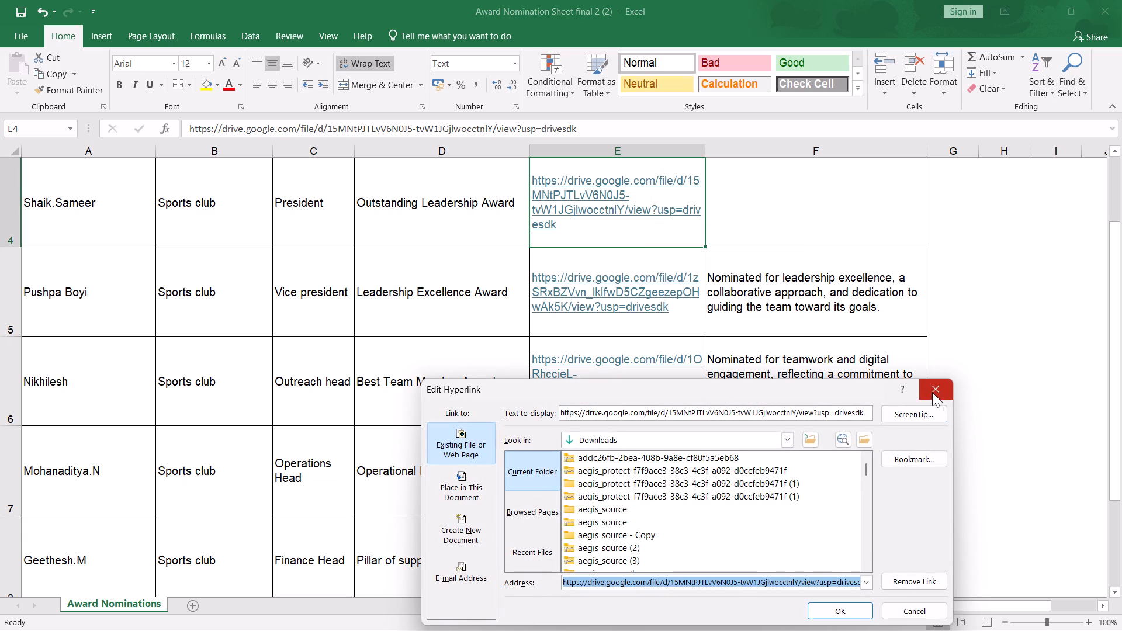
{"action": "left_click", "coordinate": [937, 392]}
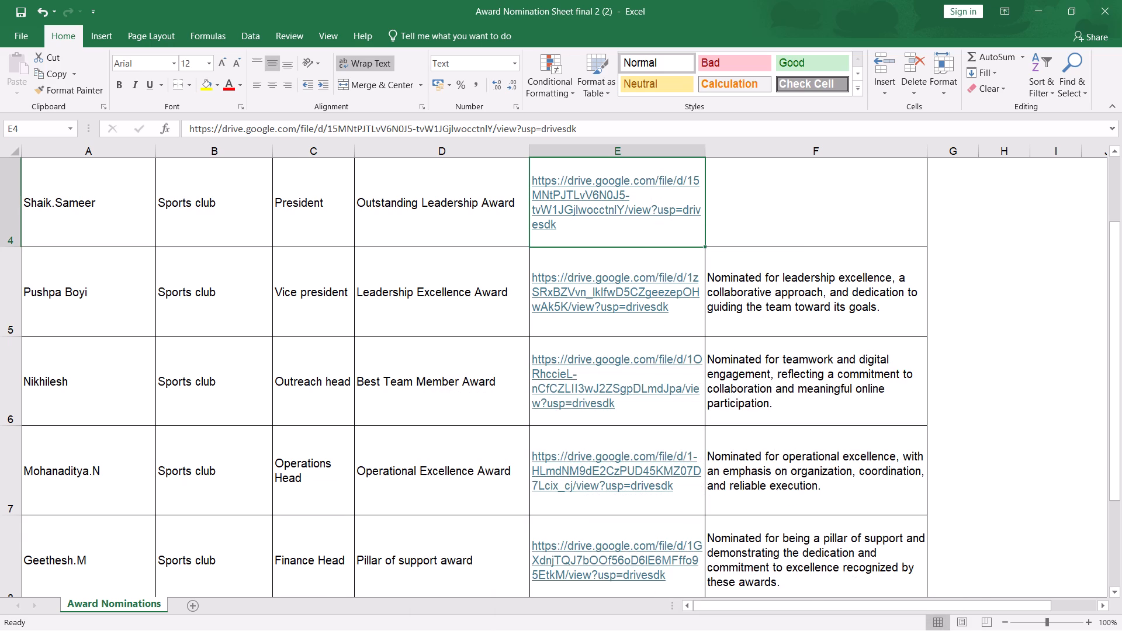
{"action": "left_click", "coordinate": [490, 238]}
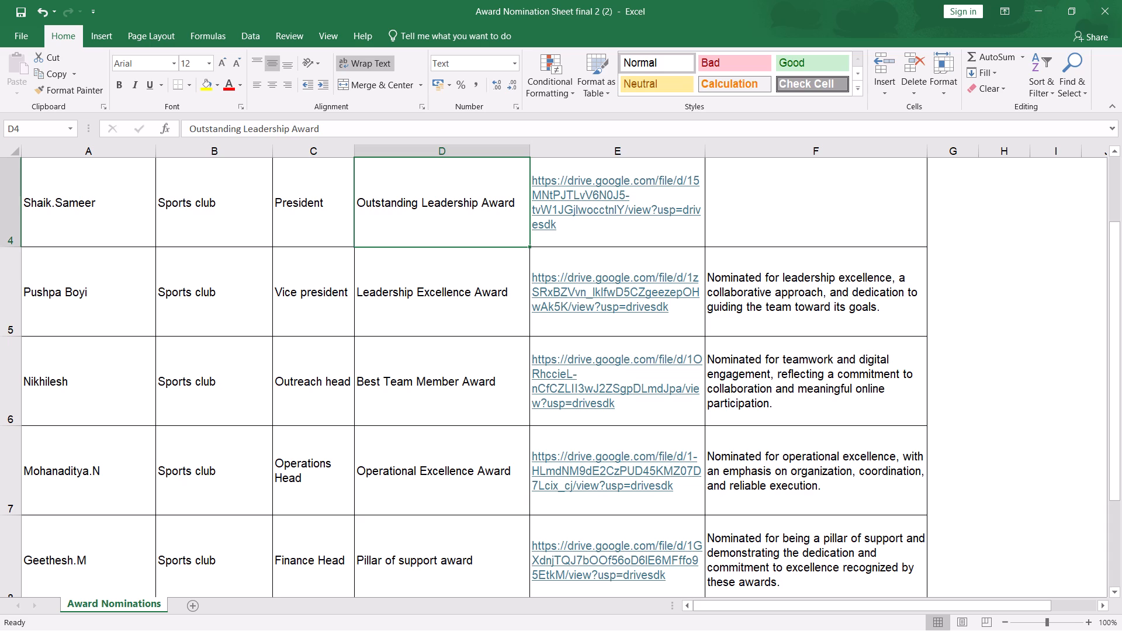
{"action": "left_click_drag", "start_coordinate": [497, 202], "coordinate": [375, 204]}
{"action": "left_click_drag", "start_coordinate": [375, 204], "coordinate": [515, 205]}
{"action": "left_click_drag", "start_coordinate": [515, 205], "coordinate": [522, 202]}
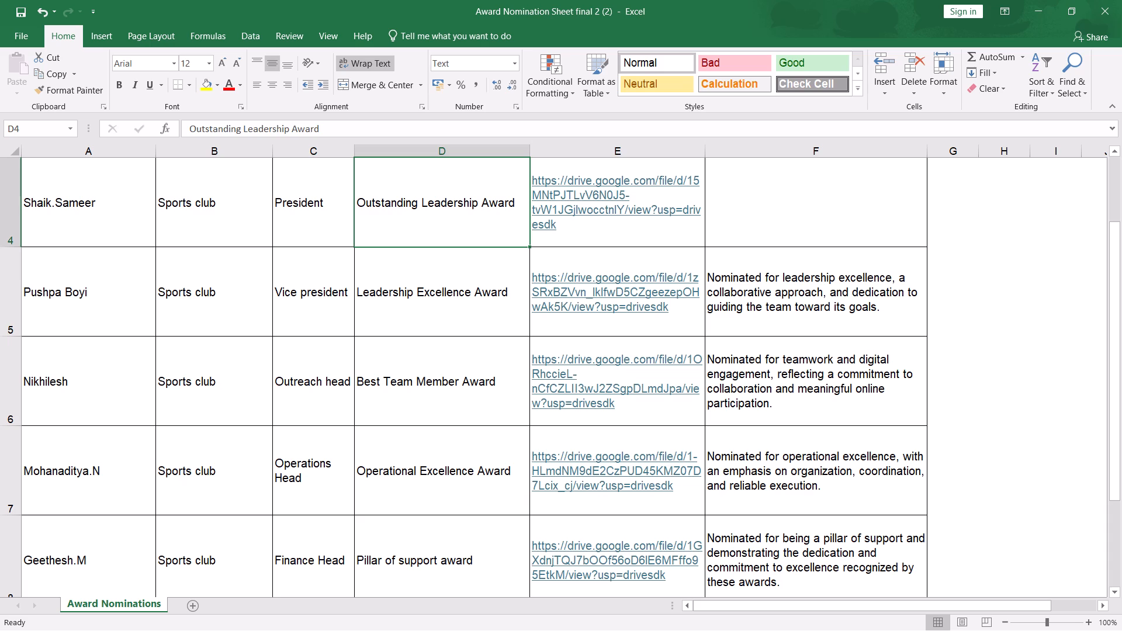
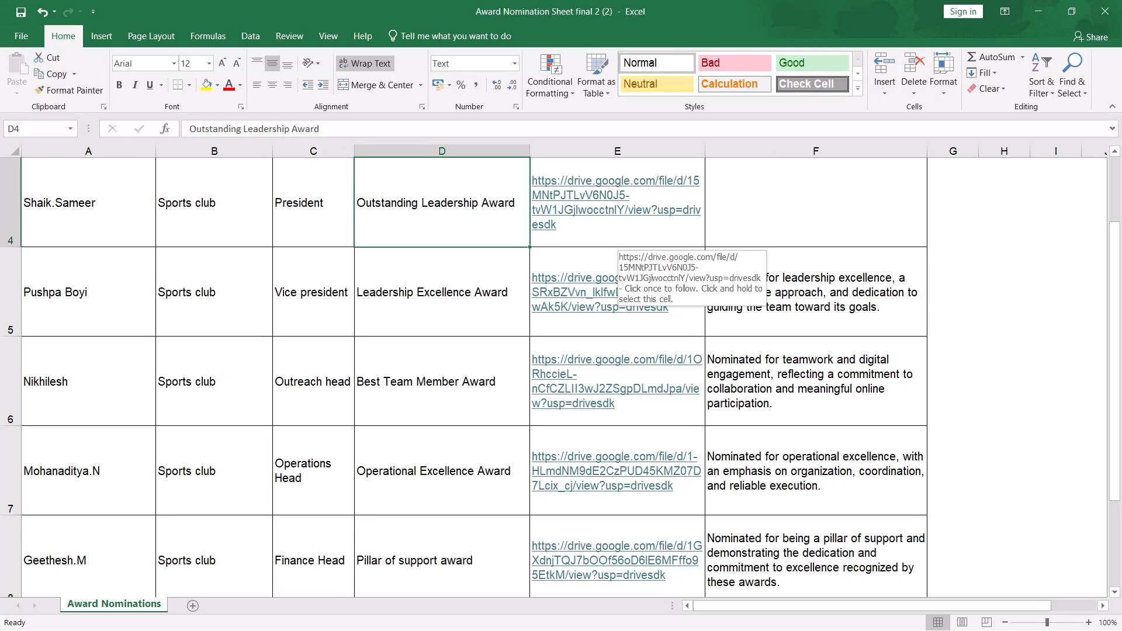
Try again to open the President's professional photograph link and dismiss the resulting dialog.
{"action": "left_click", "coordinate": [642, 198]}
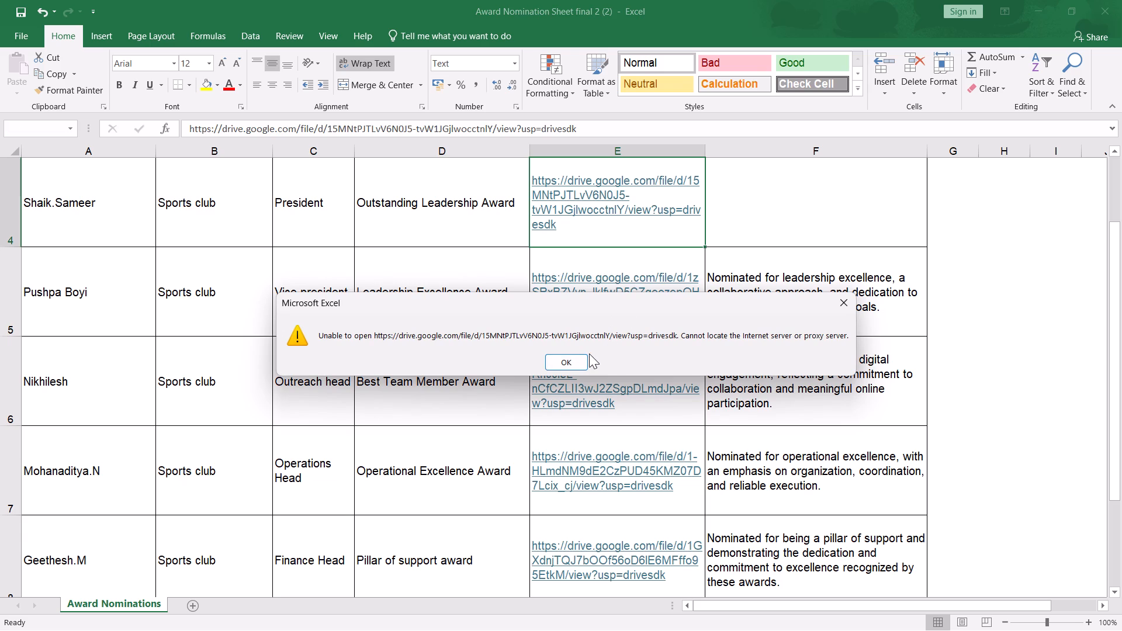
{"action": "left_click", "coordinate": [572, 362]}
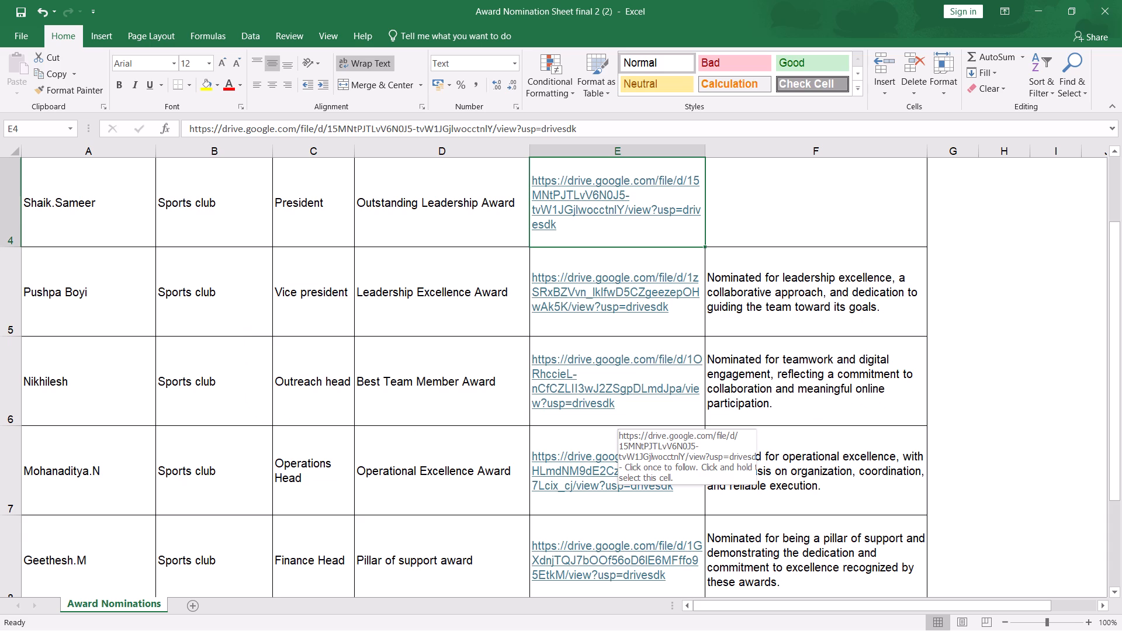
Review the nomination table from the President's row to the Creative Head's row and back to the title, checking names, roles, categories, links and reasons.
{"action": "scroll", "coordinate": [572, 362], "scroll_direction": "right", "scroll_amount": 1}
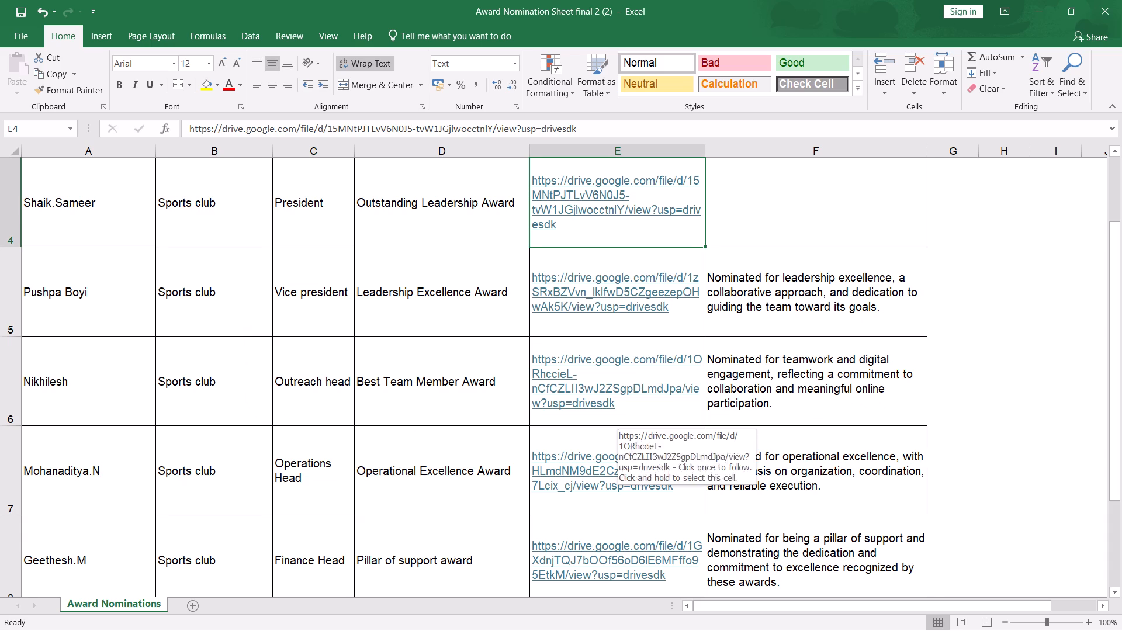
{"action": "scroll", "coordinate": [572, 362], "scroll_direction": "right", "scroll_amount": 1}
{"action": "scroll", "coordinate": [406, 387], "scroll_direction": "down", "scroll_amount": 2}
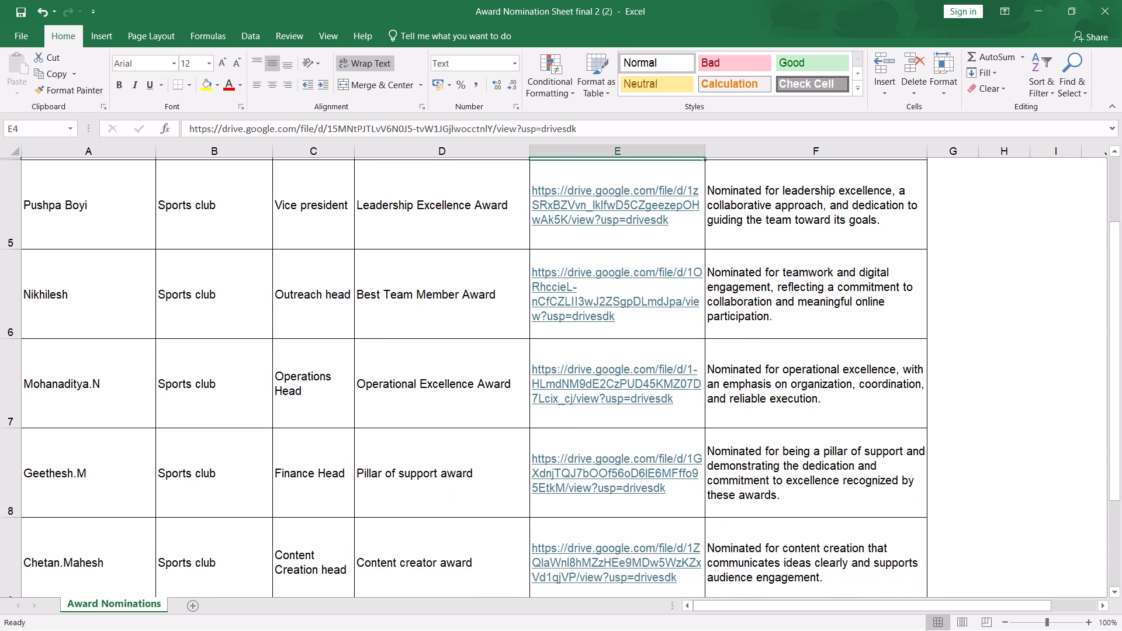
{"action": "scroll", "coordinate": [406, 387], "scroll_direction": "down", "scroll_amount": 2}
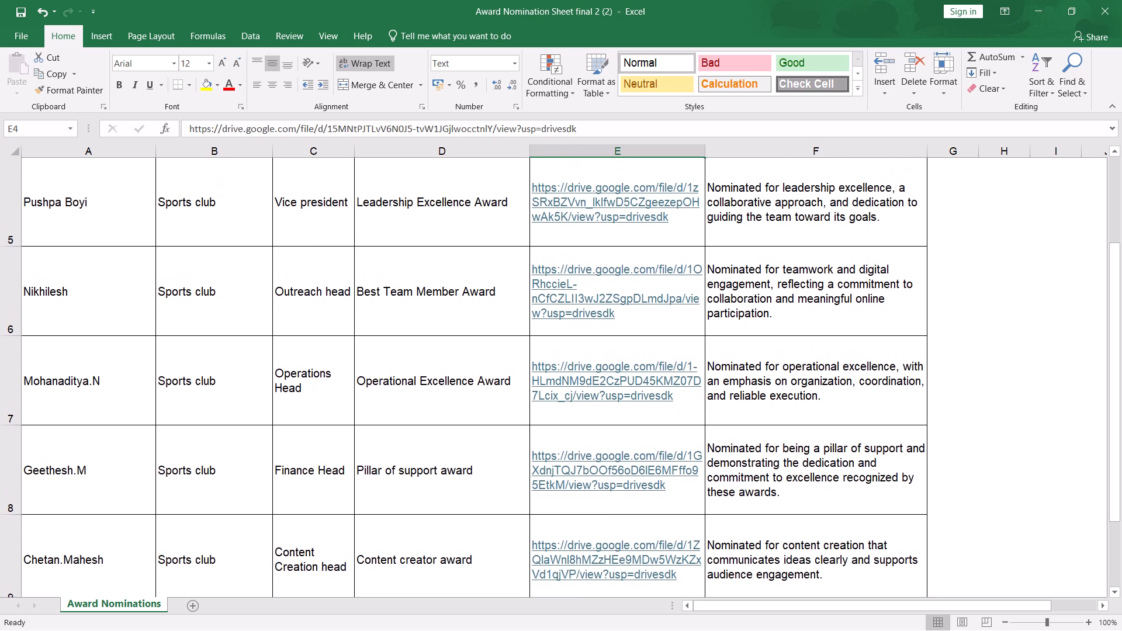
{"action": "scroll", "coordinate": [406, 387], "scroll_direction": "down", "scroll_amount": 5}
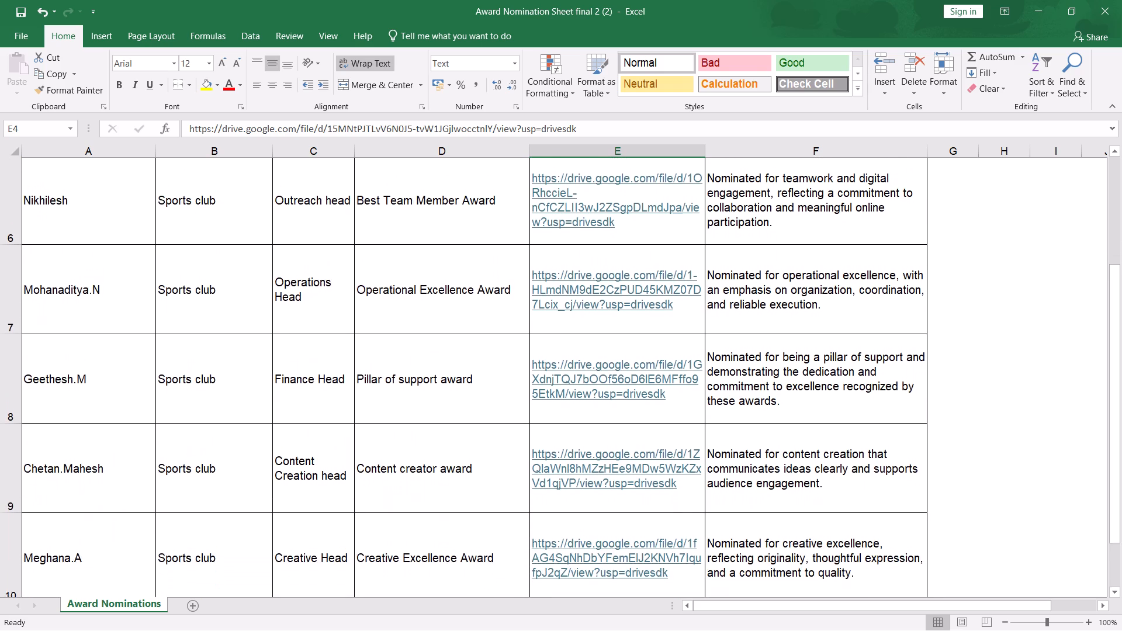
{"action": "scroll", "coordinate": [406, 387], "scroll_direction": "down", "scroll_amount": 2}
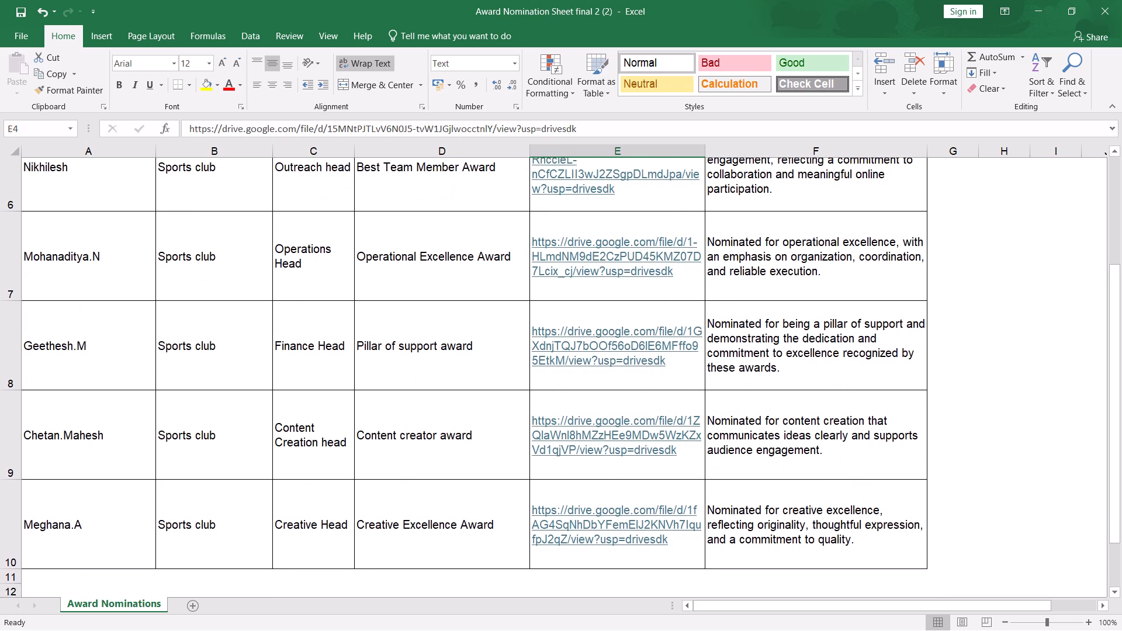
{"action": "scroll", "coordinate": [406, 387], "scroll_direction": "down", "scroll_amount": 1}
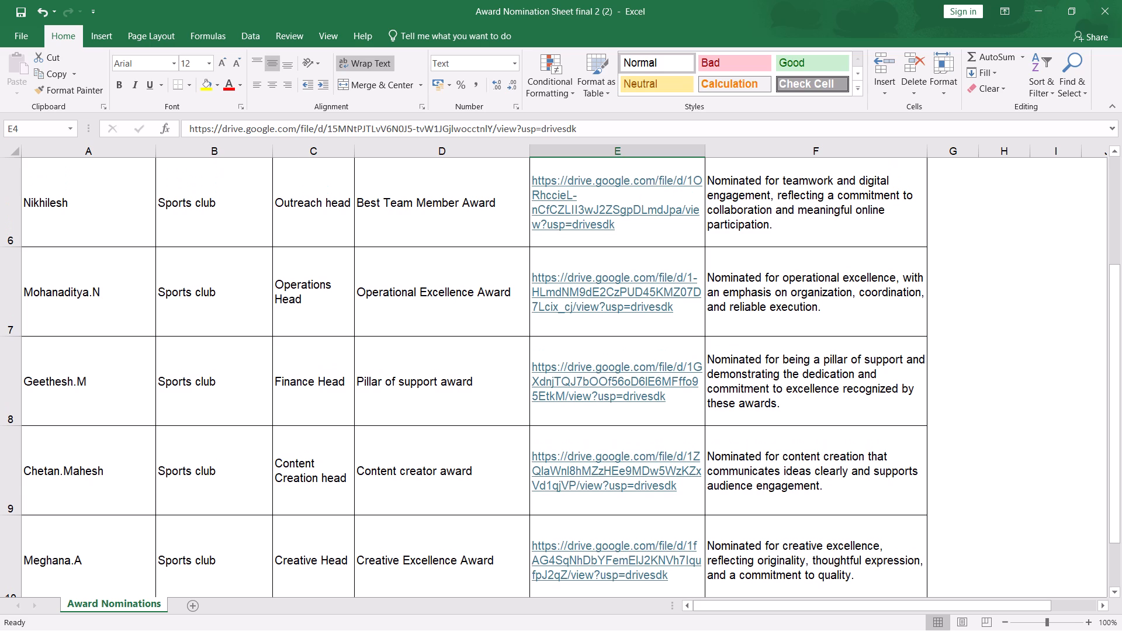
{"action": "scroll", "coordinate": [406, 387], "scroll_direction": "down", "scroll_amount": 1}
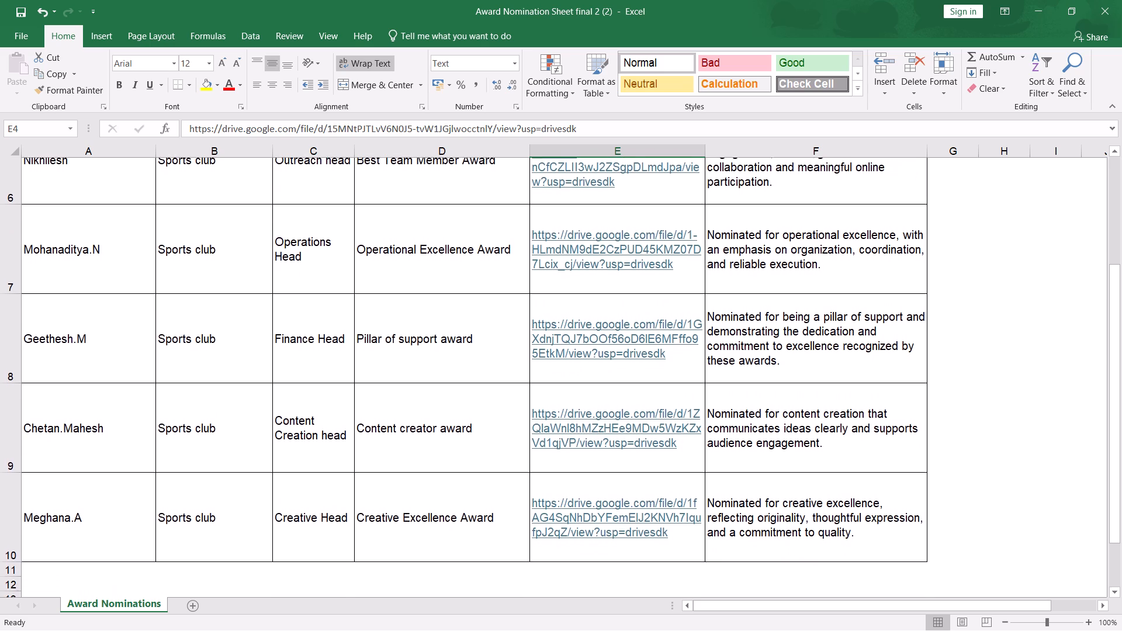
{"action": "scroll", "coordinate": [406, 387], "scroll_direction": "down", "scroll_amount": 1}
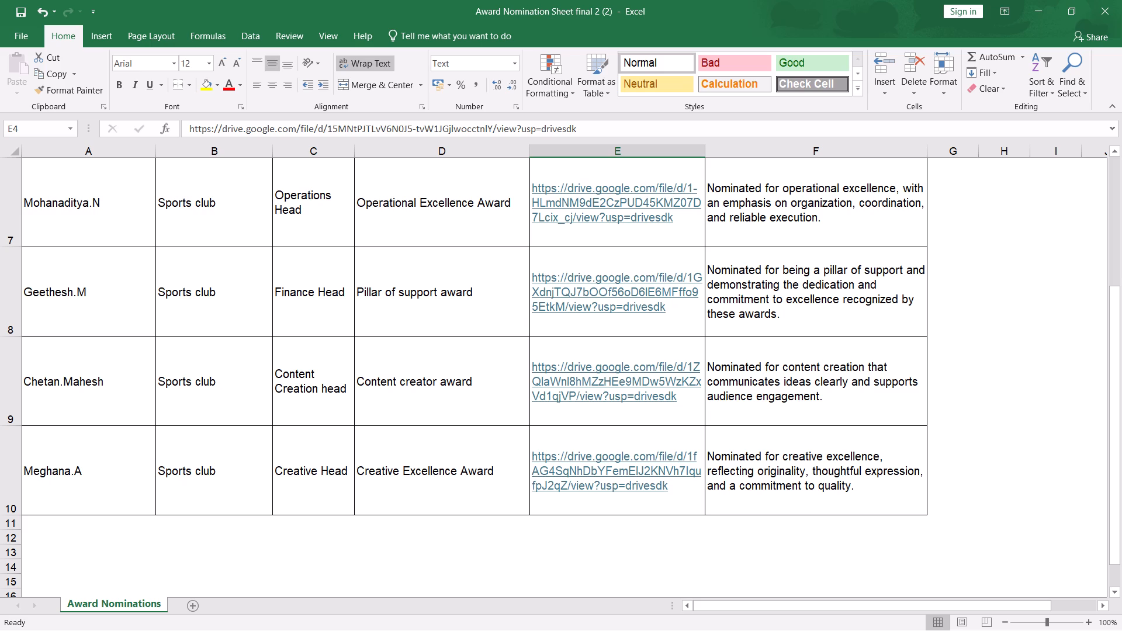
{"action": "scroll", "coordinate": [406, 387], "scroll_direction": "up", "scroll_amount": 11}
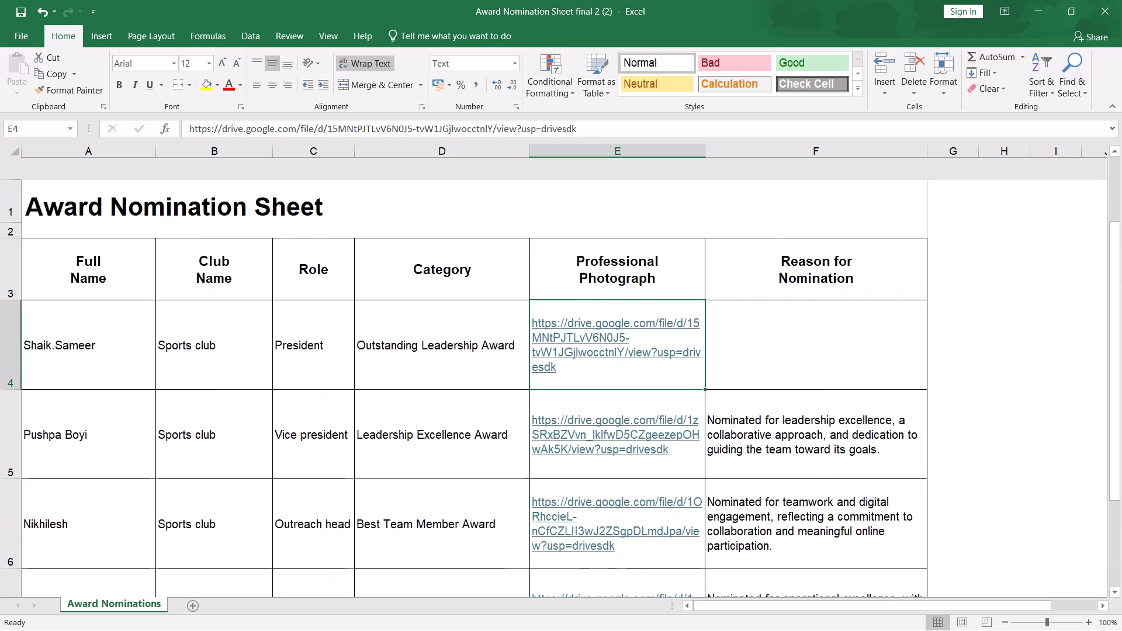
{"action": "scroll", "coordinate": [406, 387], "scroll_direction": "up", "scroll_amount": 1}
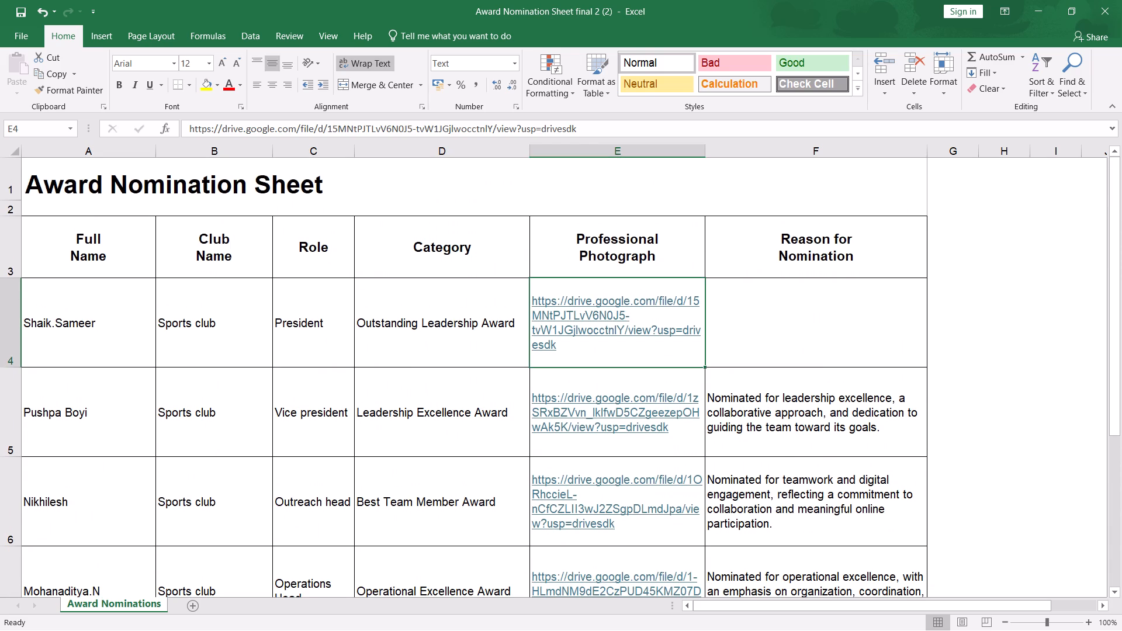
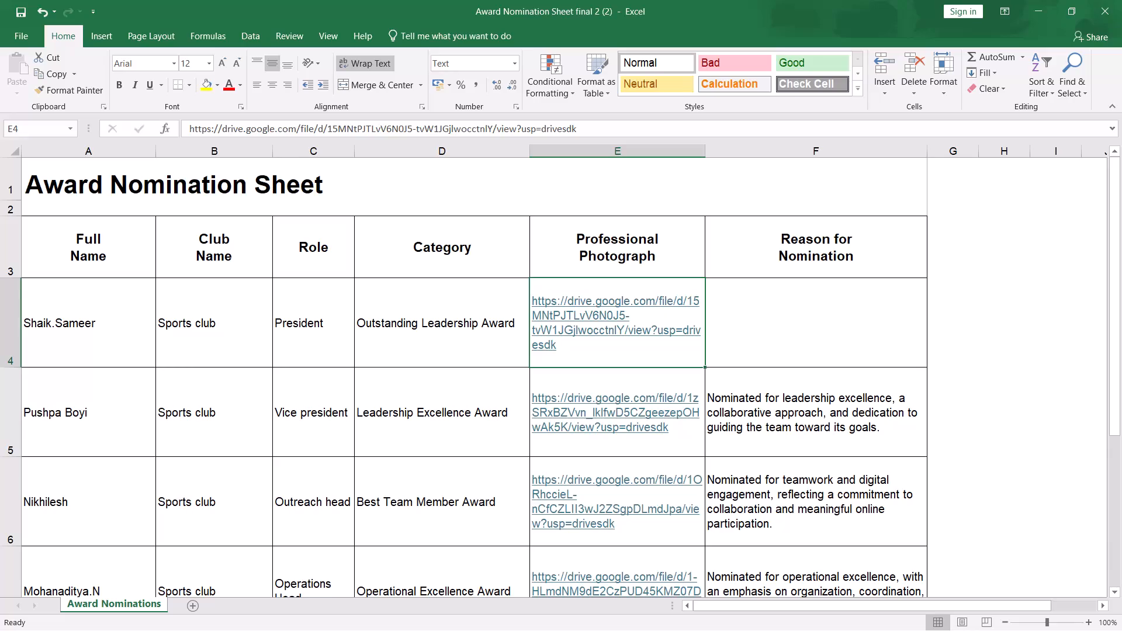
Switch to File Explorer, look through the nomination rows in the recent workbook Award Nomination Sheet final 2 (1), and close that workbook.
{"action": "left_click", "coordinate": [791, 309]}
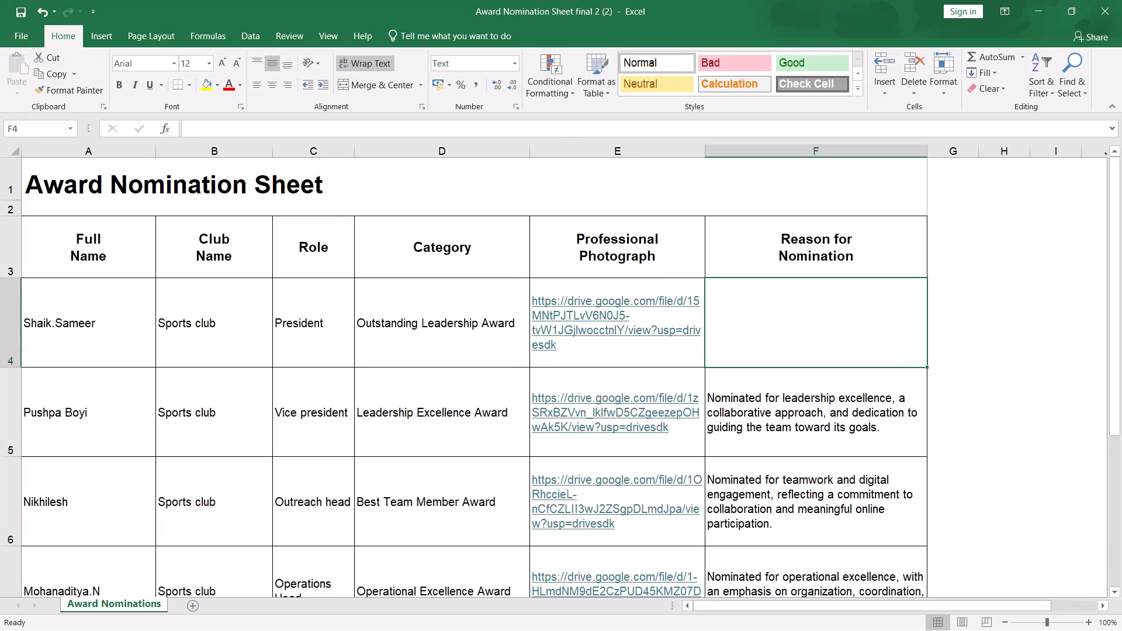
{"action": "left_click", "coordinate": [1044, 8]}
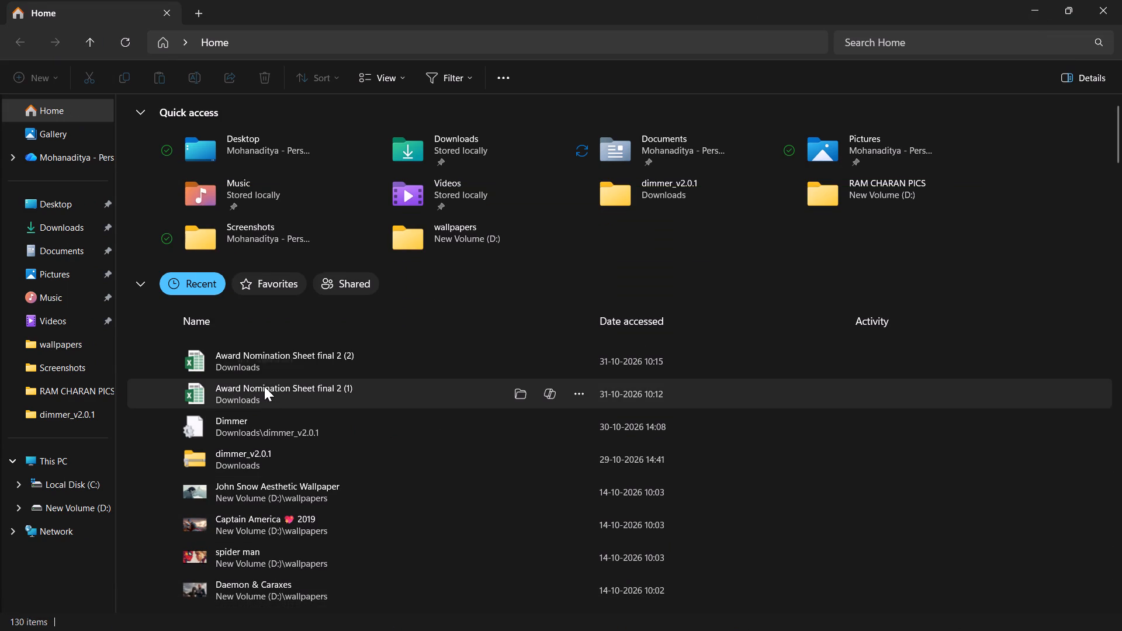
{"action": "left_click", "coordinate": [264, 386]}
{"action": "double_click", "coordinate": [264, 386]}
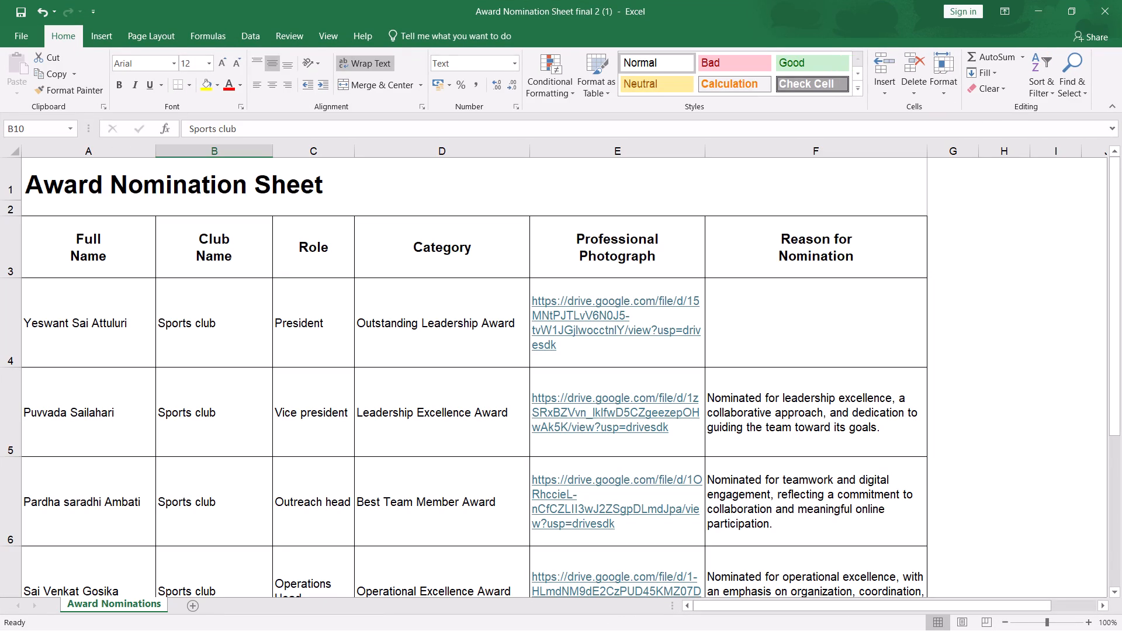
{"action": "scroll", "coordinate": [178, 410], "scroll_direction": "down", "scroll_amount": 2}
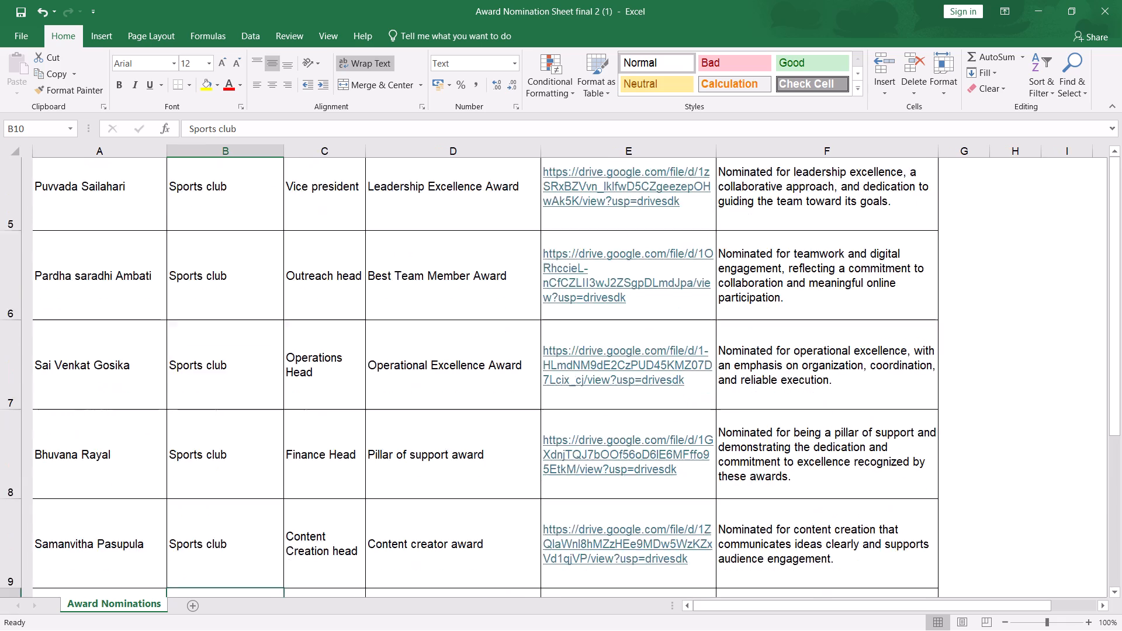
{"action": "scroll", "coordinate": [178, 410], "scroll_direction": "down", "scroll_amount": 1}
{"action": "scroll", "coordinate": [178, 410], "scroll_direction": "up", "scroll_amount": 6}
{"action": "left_click", "coordinate": [1120, 0]}
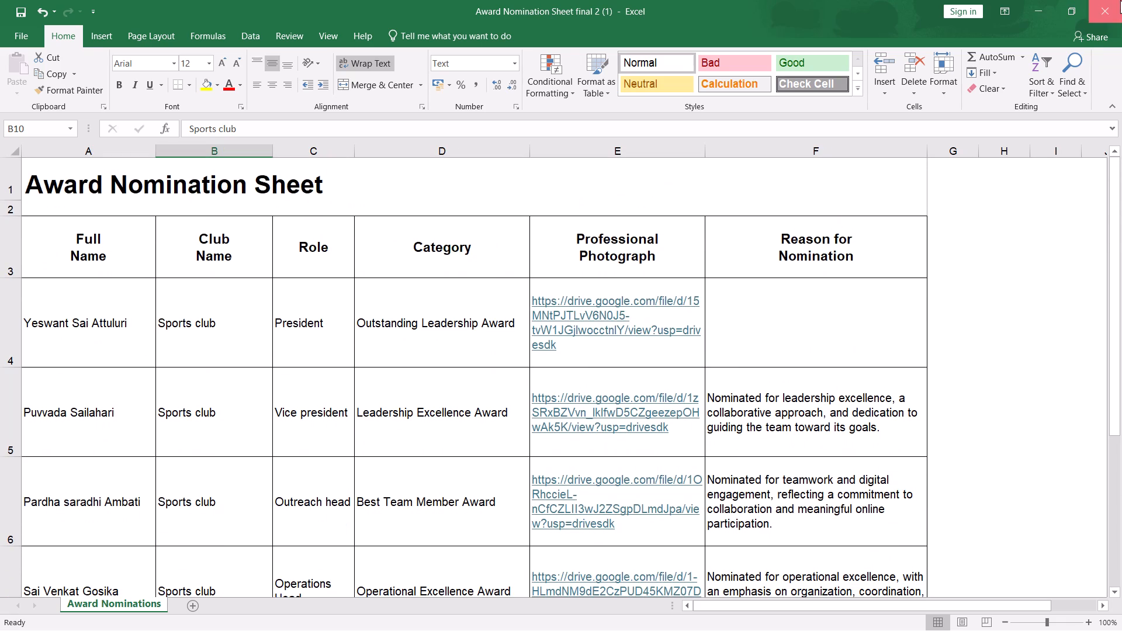
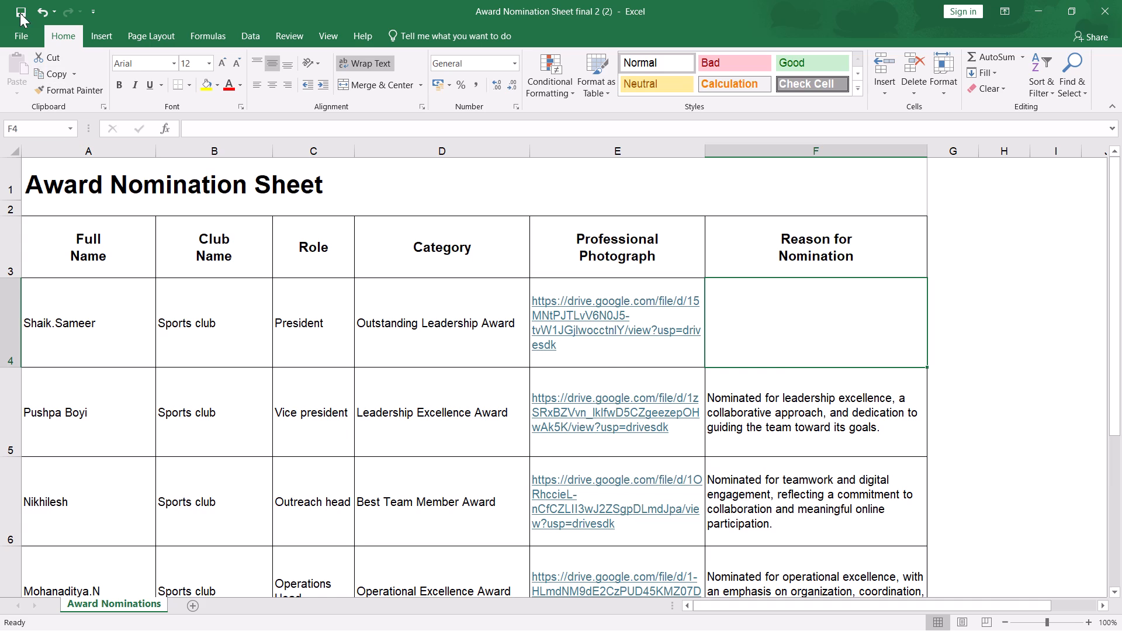
Save the workbook Award Nomination Sheet final 2 (2) under its existing name.
{"action": "left_click", "coordinate": [11, 30]}
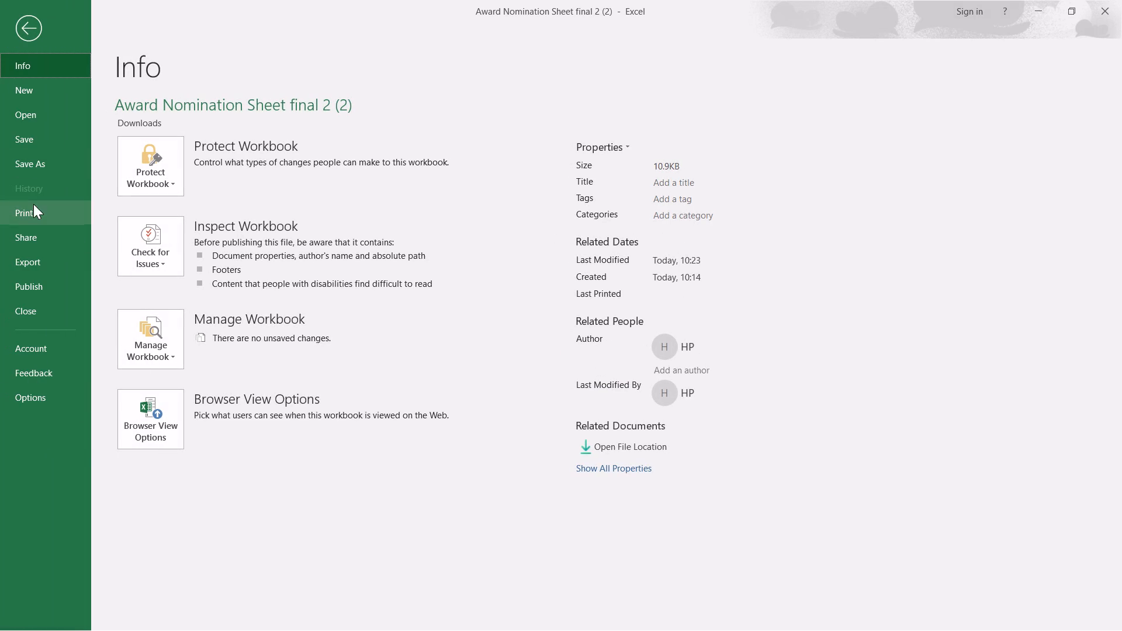
{"action": "left_click", "coordinate": [15, 136]}
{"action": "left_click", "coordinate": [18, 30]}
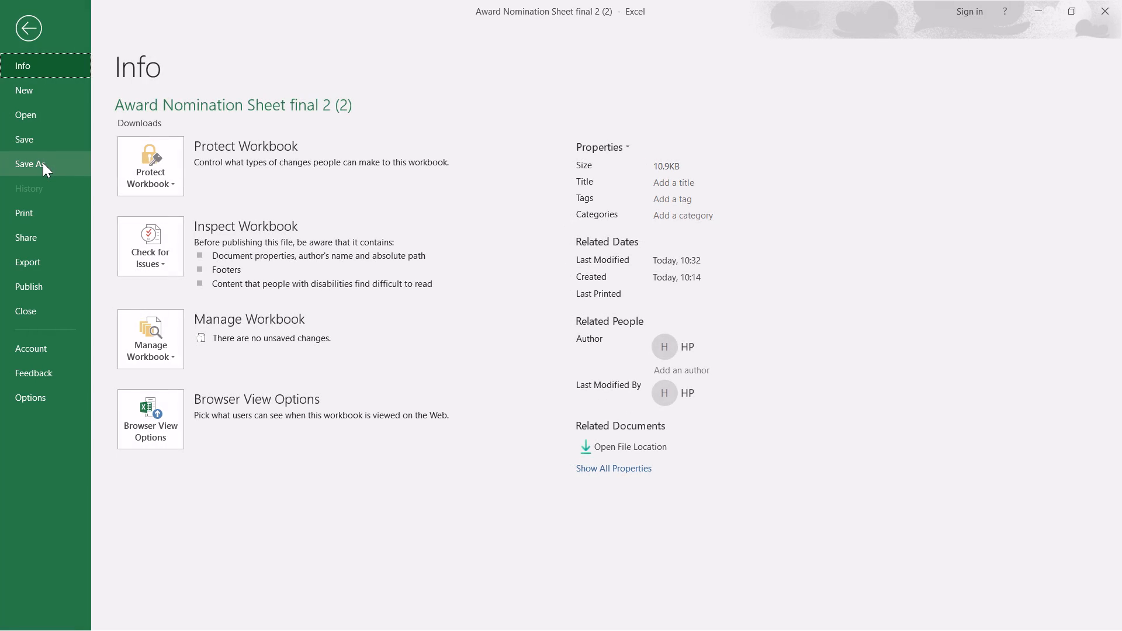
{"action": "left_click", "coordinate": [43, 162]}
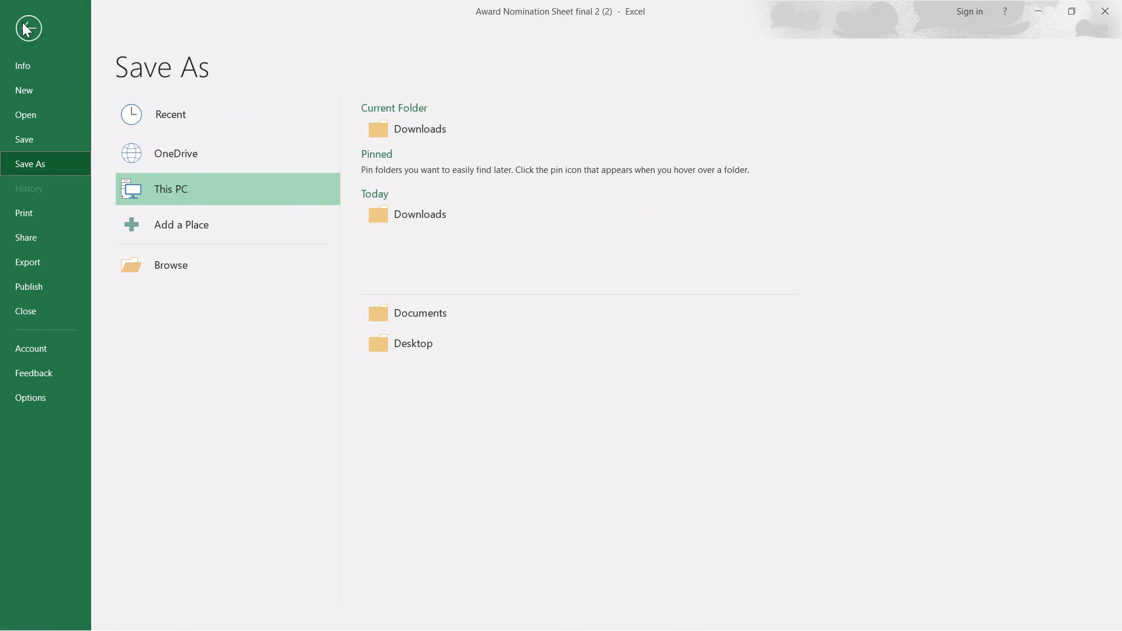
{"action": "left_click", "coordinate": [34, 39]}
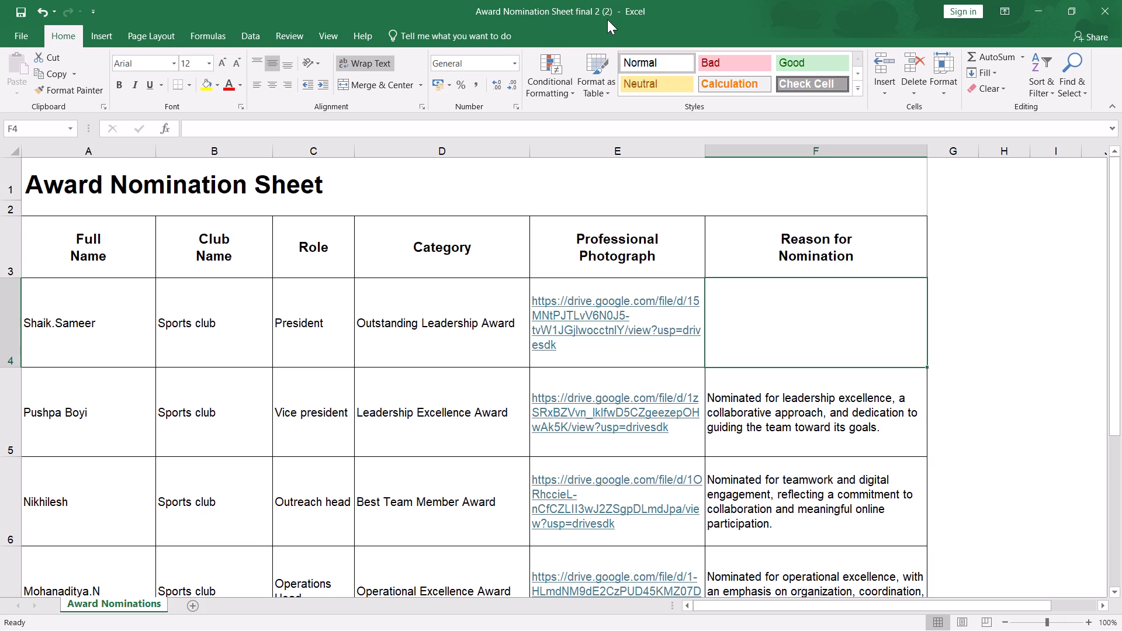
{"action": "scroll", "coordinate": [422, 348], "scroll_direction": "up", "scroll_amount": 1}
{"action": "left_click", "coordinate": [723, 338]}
Try to open the professional photograph link in the President's row of the saved nomination sheet.
{"action": "left_click", "coordinate": [604, 340]}
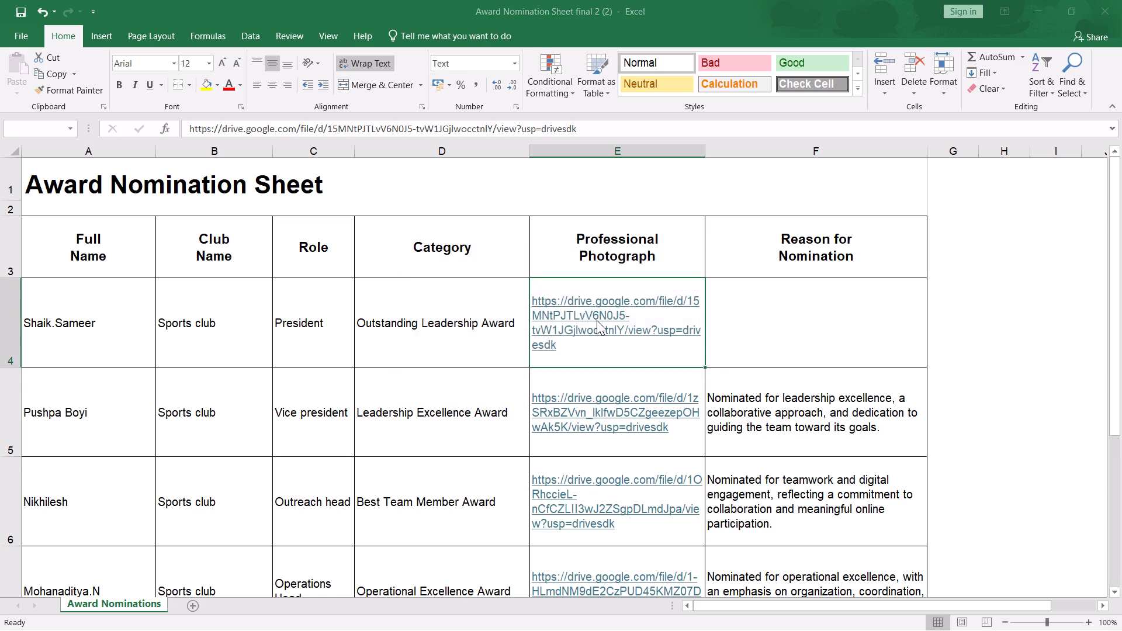
{"action": "left_click", "coordinate": [564, 358]}
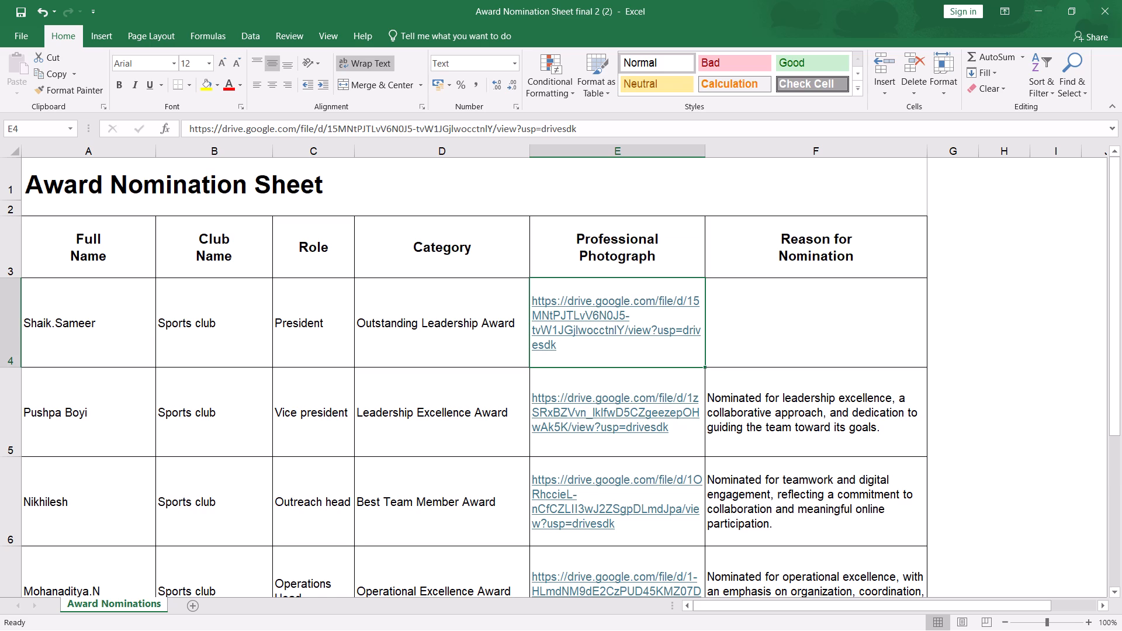
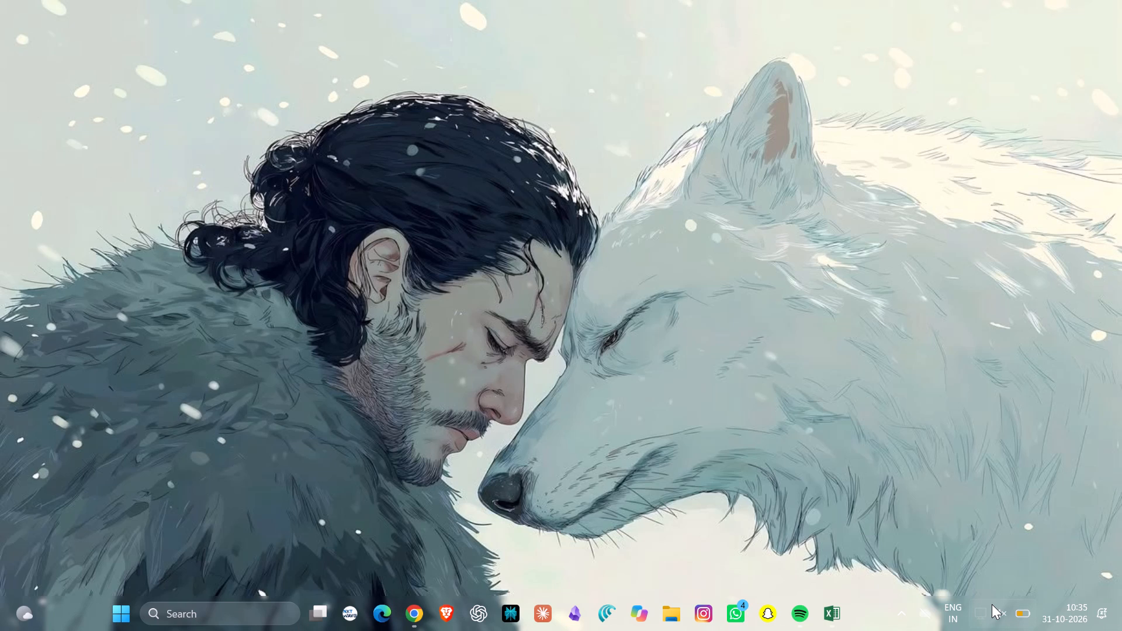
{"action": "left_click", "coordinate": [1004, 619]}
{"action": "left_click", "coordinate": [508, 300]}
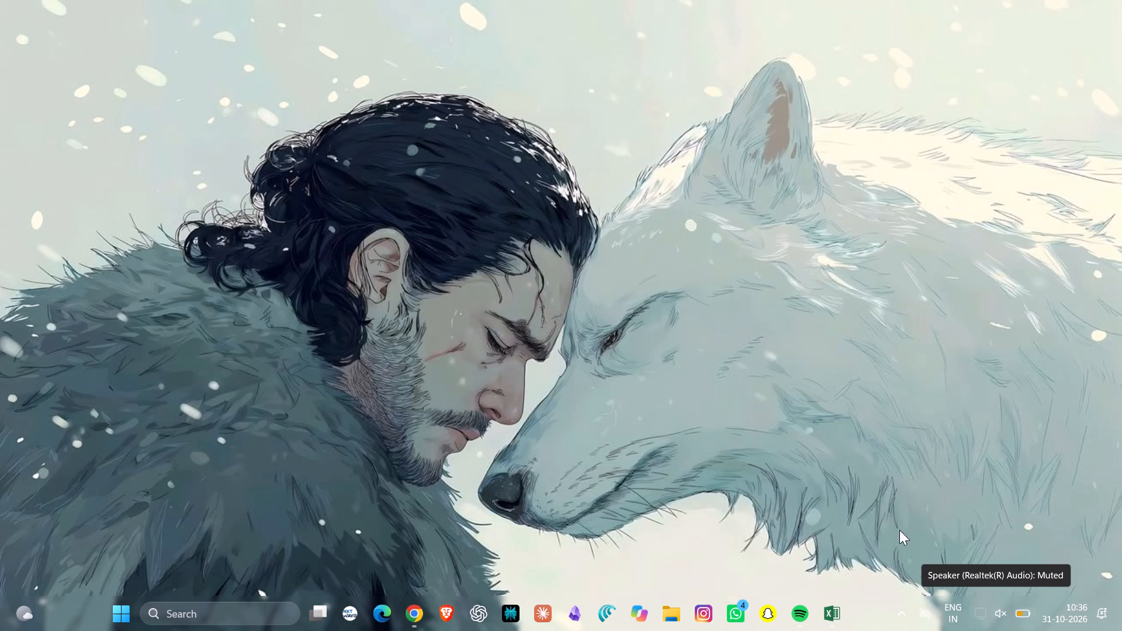
Switch back to the Award Nomination Sheet final 2 (2) workbook in Excel and review the nominees' names, roles, categories, photograph links and nomination reasons.
{"action": "left_click", "coordinate": [829, 621]}
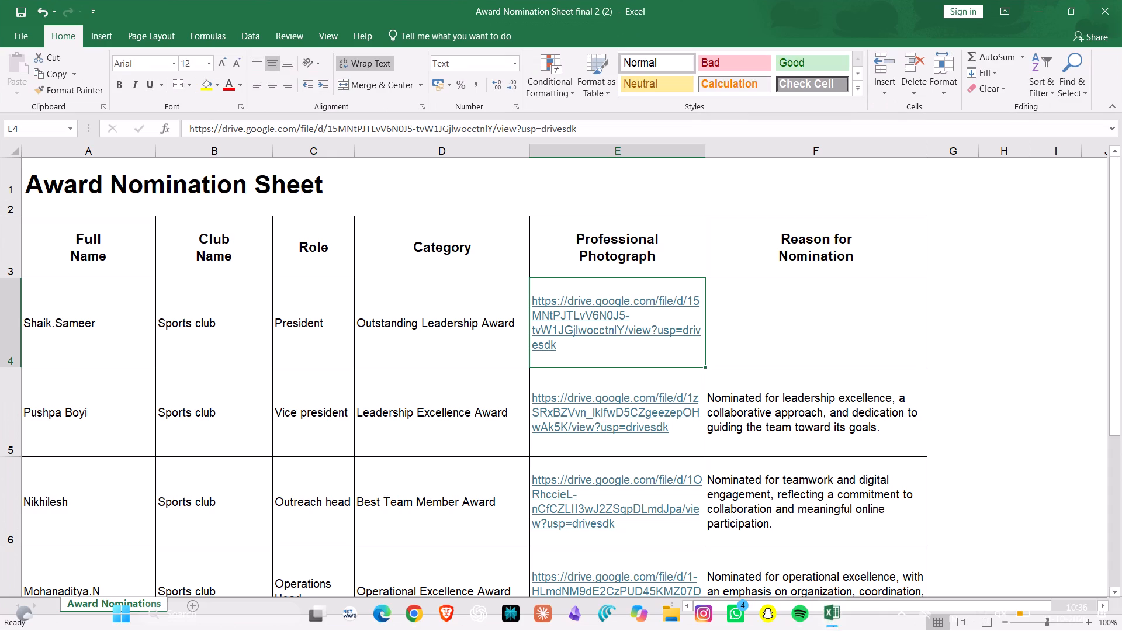
{"action": "scroll", "coordinate": [319, 442], "scroll_direction": "right", "scroll_amount": 6}
{"action": "scroll", "coordinate": [319, 442], "scroll_direction": "down", "scroll_amount": 1}
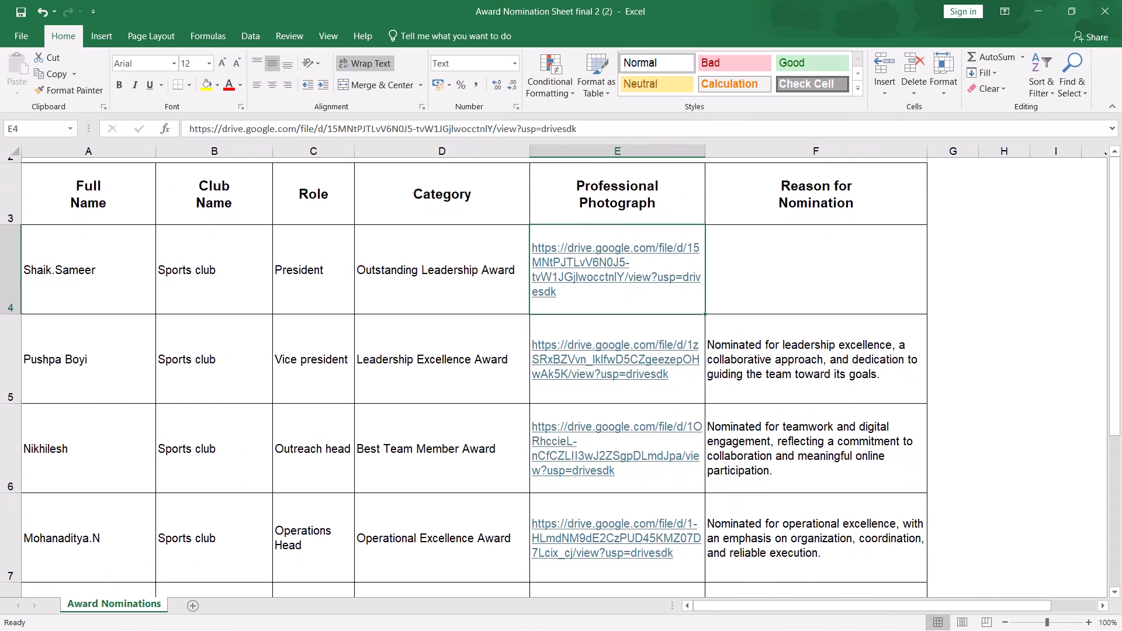
{"action": "scroll", "coordinate": [319, 442], "scroll_direction": "down", "scroll_amount": 1}
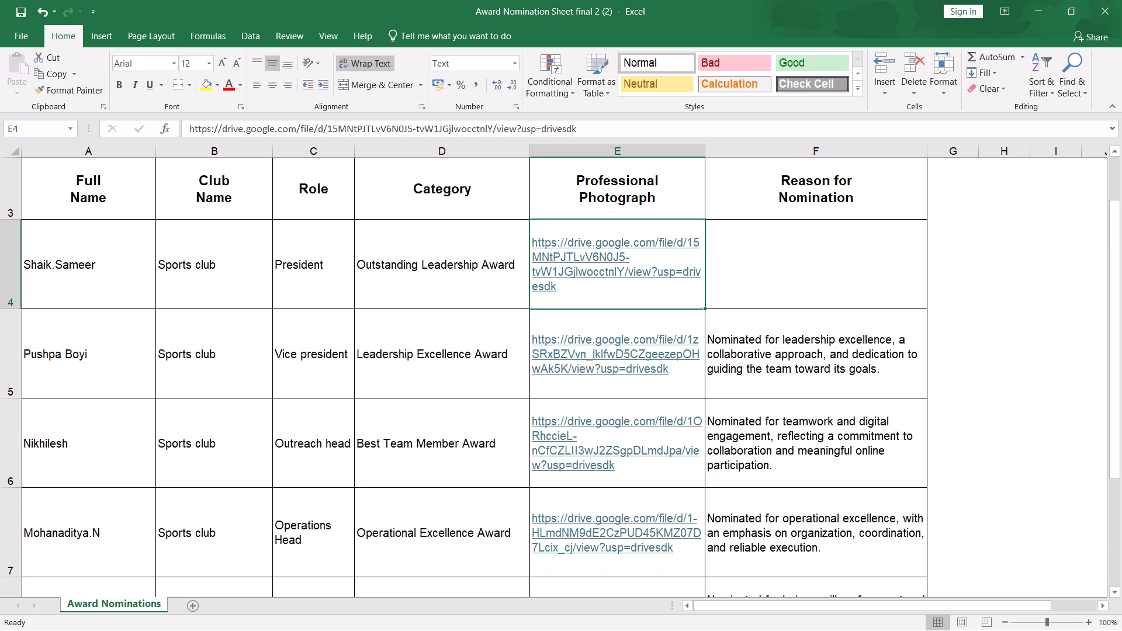
{"action": "scroll", "coordinate": [212, 450], "scroll_direction": "down", "scroll_amount": 2}
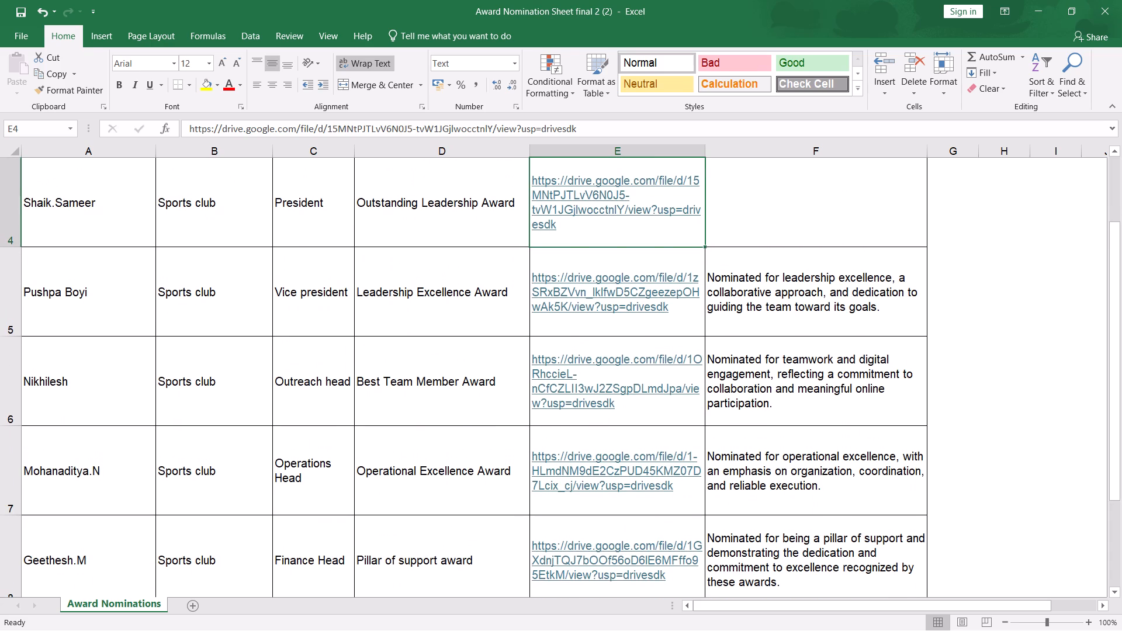